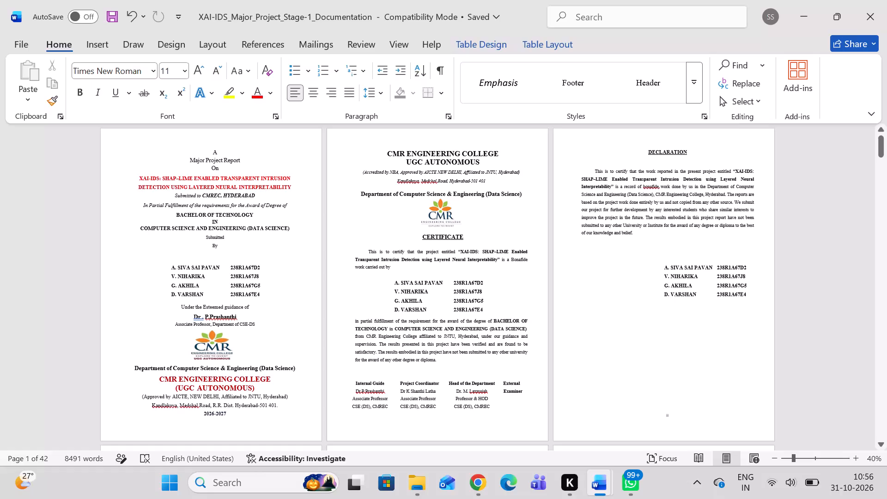
Change "IN" to "In" under "BACHELOR OF TECHNOLOGY" on the cover page.
left_click(219, 223)
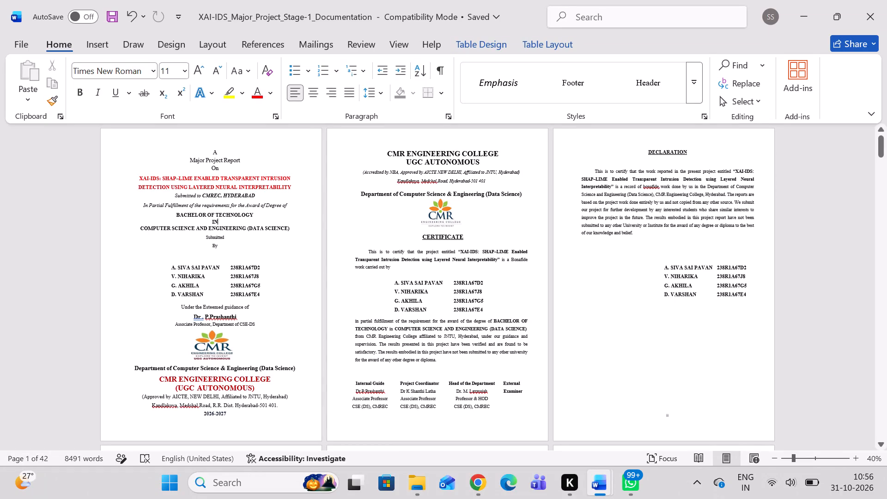
key("BackSpace")
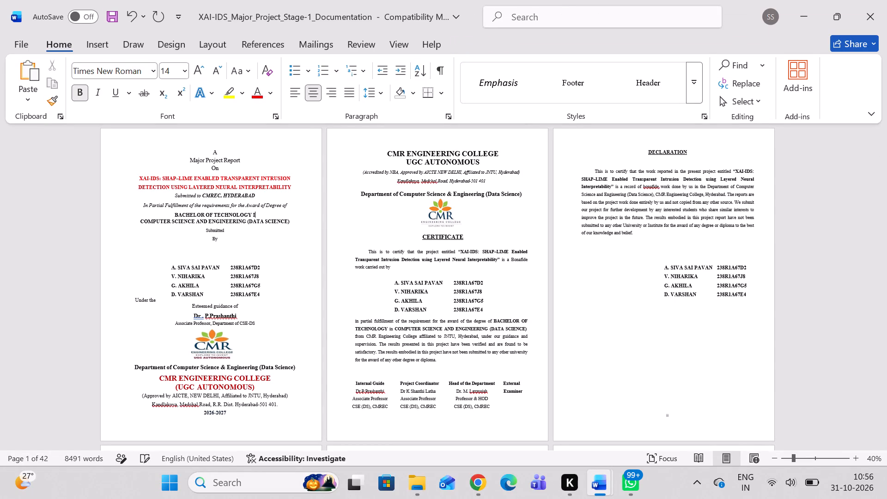
key("n")
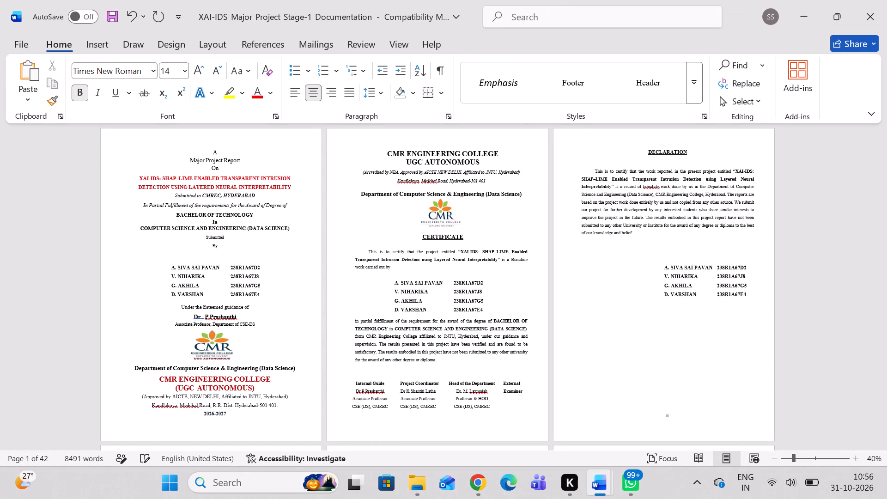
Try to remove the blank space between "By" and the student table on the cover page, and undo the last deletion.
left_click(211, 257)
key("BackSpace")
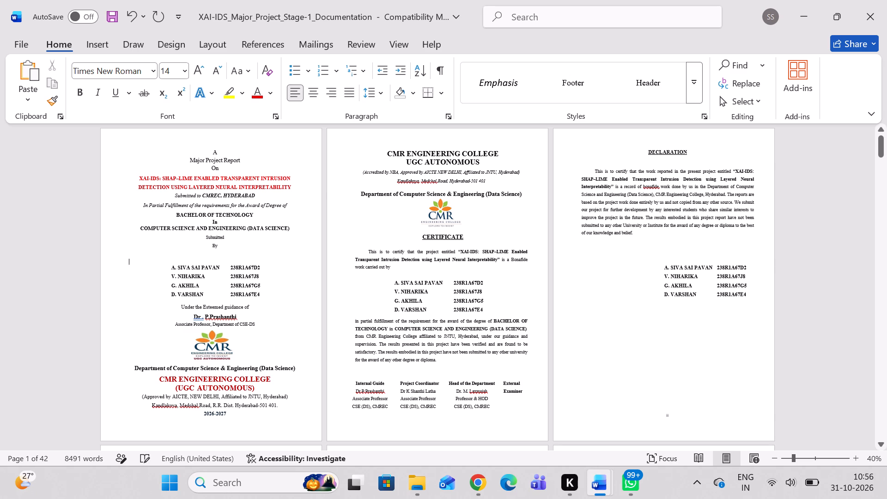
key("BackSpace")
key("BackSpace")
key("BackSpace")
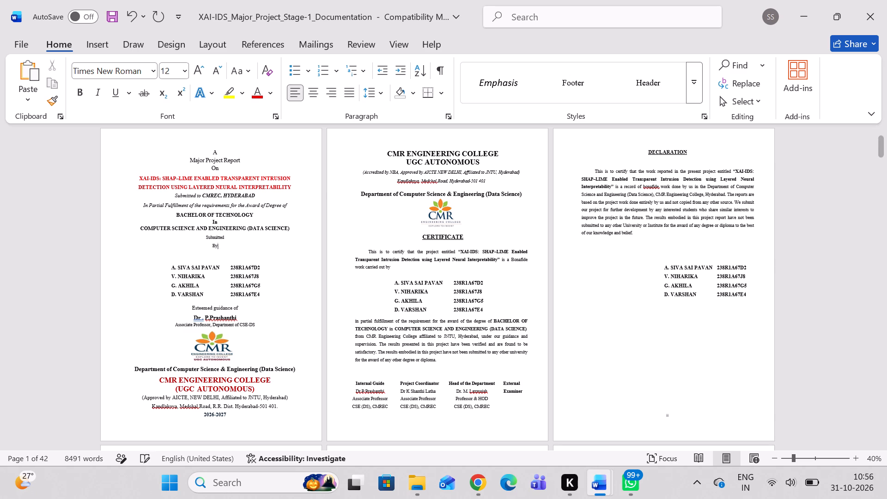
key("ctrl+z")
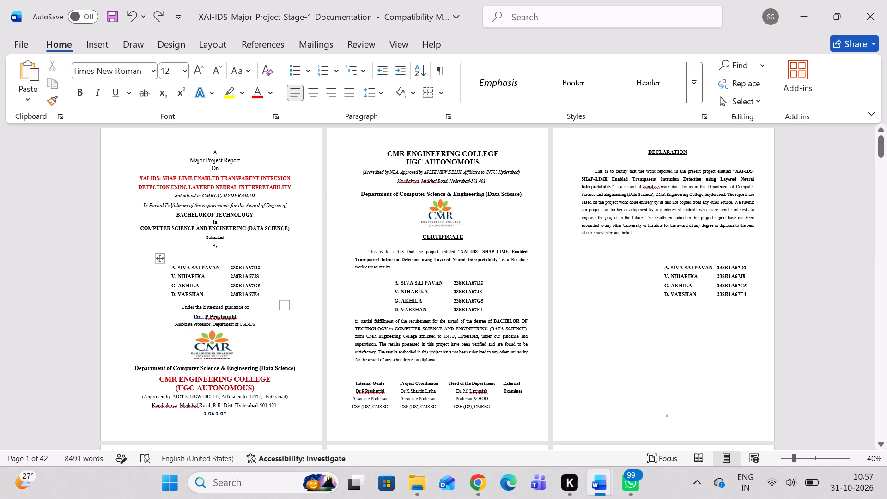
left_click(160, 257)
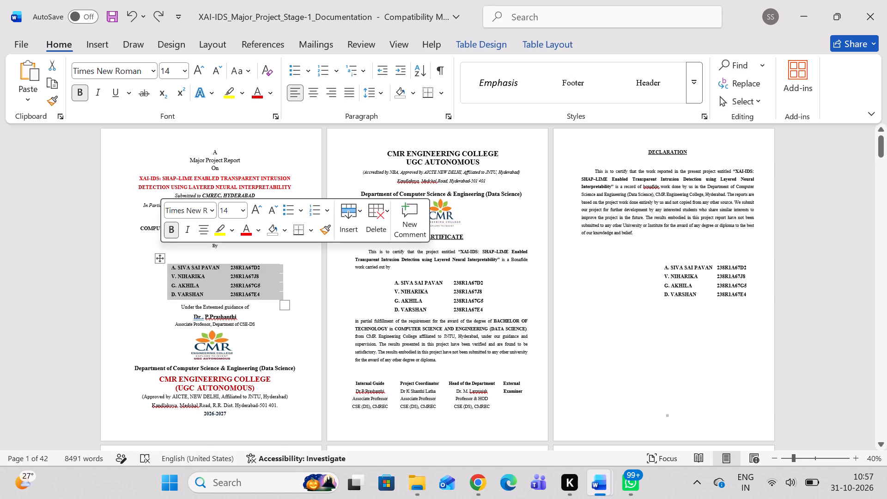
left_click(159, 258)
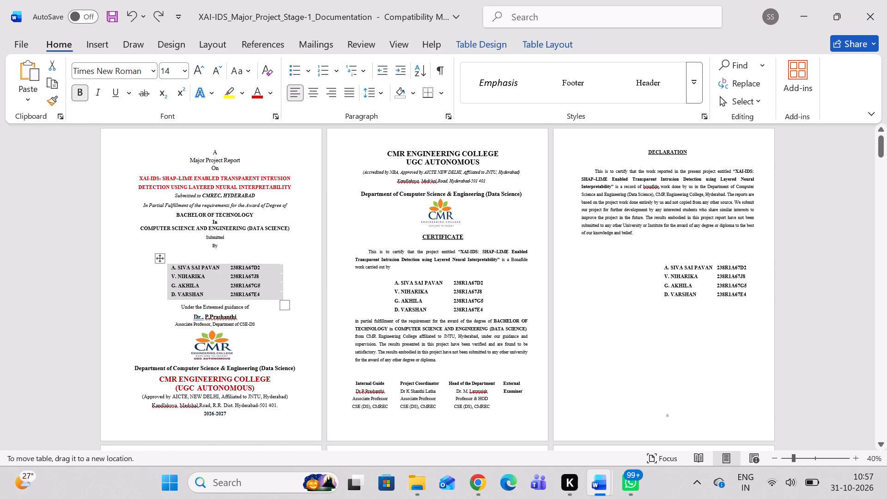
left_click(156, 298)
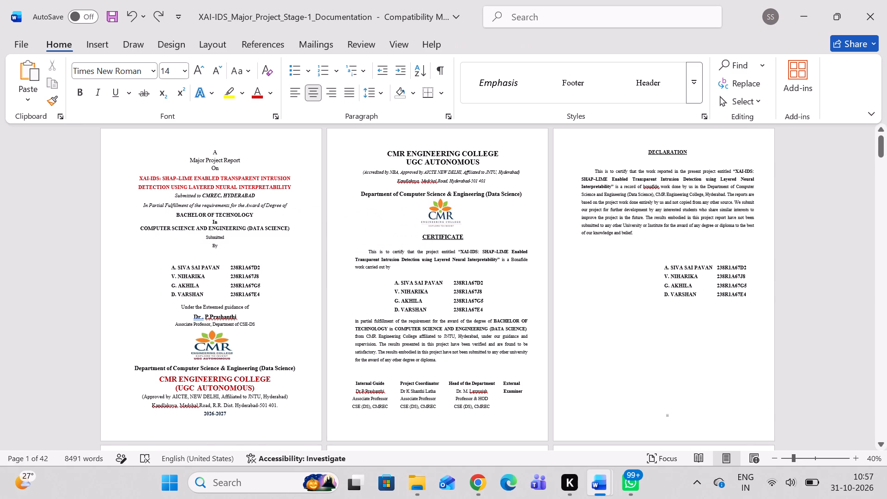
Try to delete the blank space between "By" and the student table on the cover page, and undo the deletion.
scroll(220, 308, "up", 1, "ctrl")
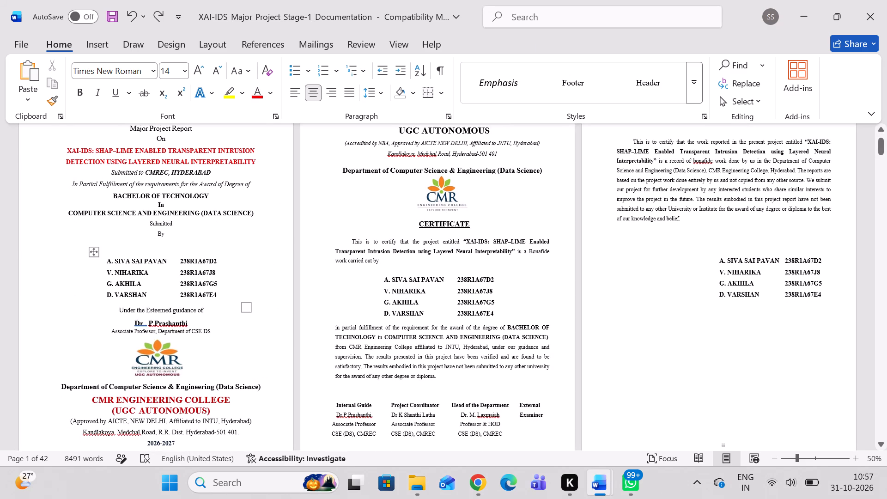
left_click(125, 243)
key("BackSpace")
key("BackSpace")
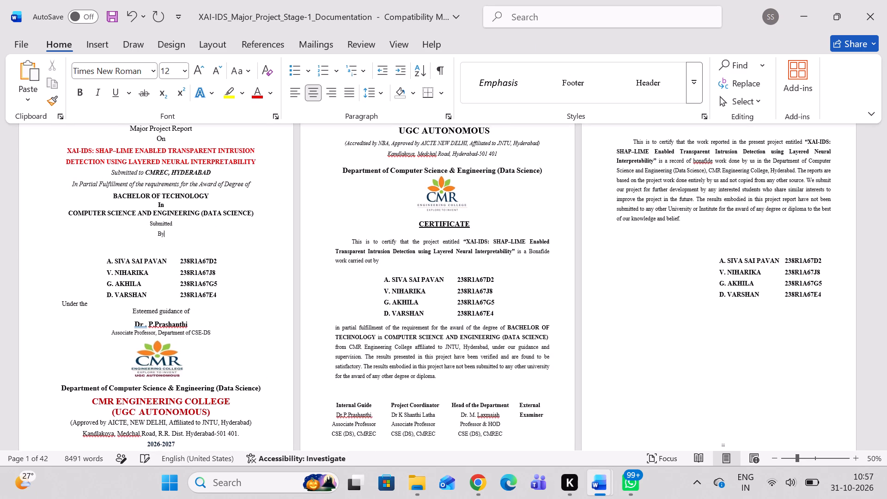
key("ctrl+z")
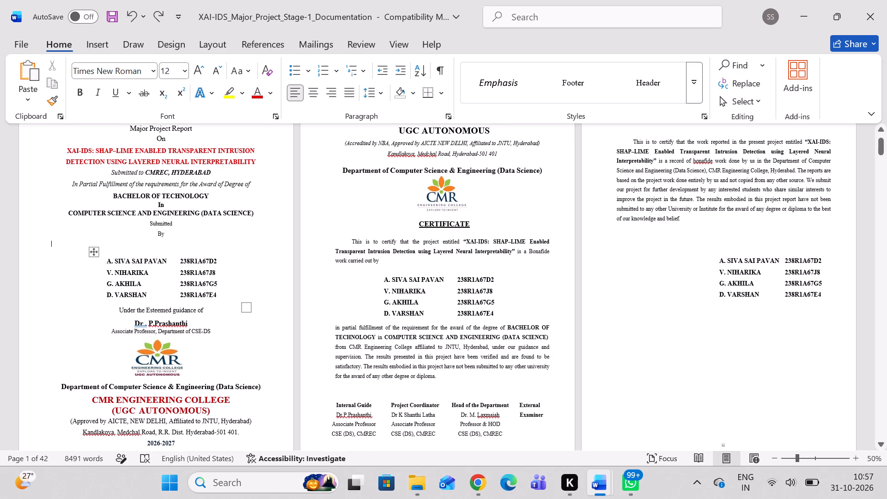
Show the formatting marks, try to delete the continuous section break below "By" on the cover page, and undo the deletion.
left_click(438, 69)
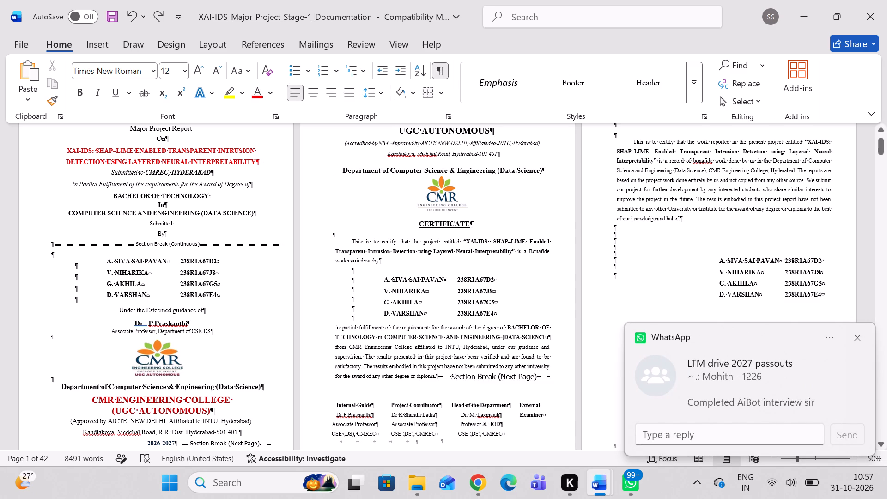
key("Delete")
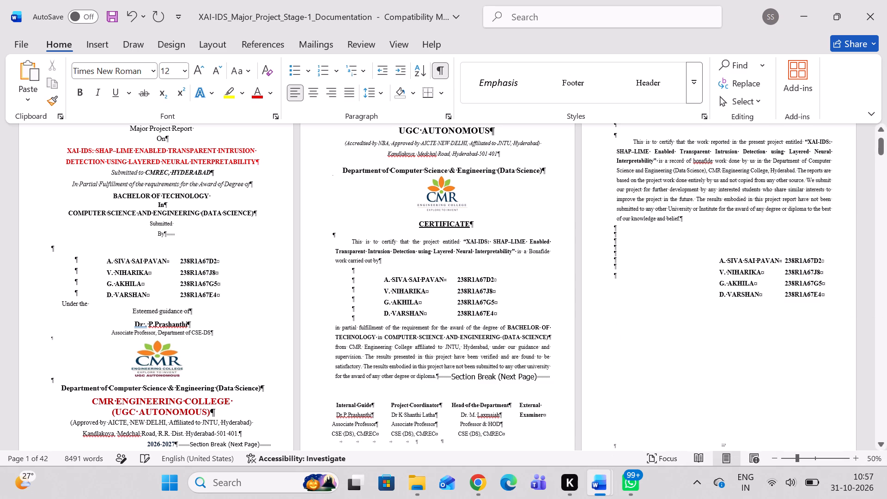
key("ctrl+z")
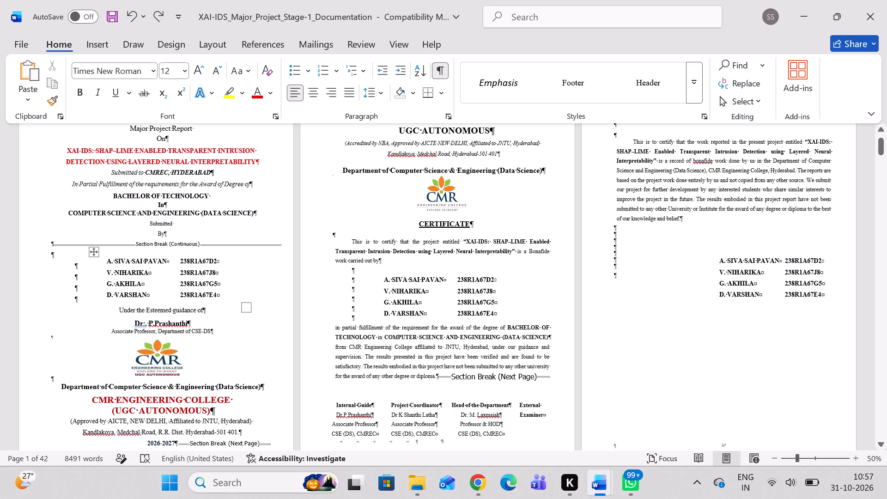
Move the cover page's student table slightly up and left, closer to "By", and hide the formatting marks.
left_click_drag(93, 254, 93, 247)
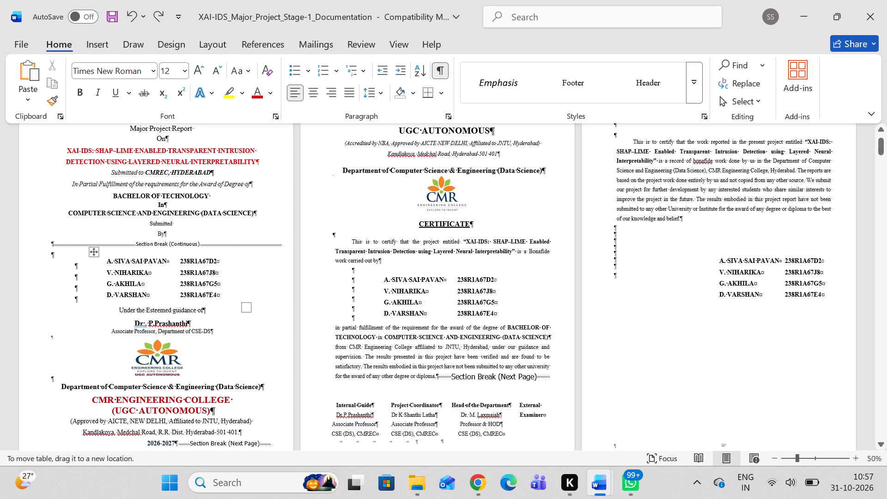
left_click_drag(93, 247, 81, 244)
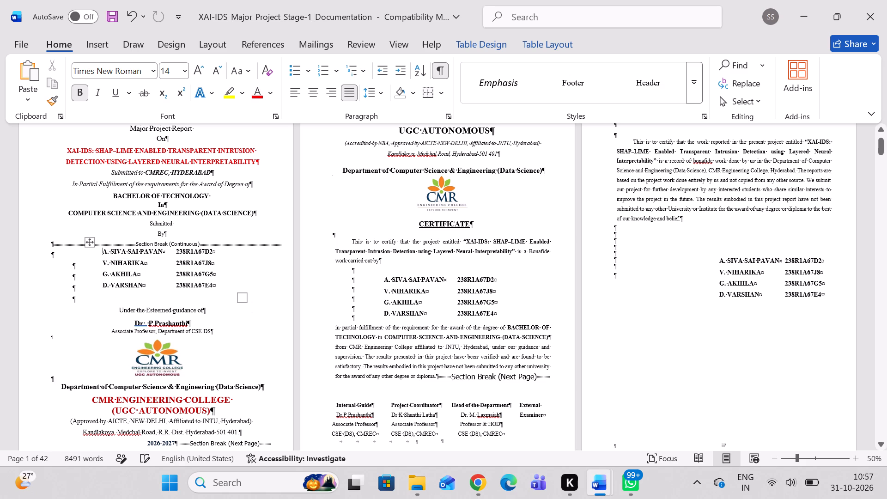
left_click(442, 67)
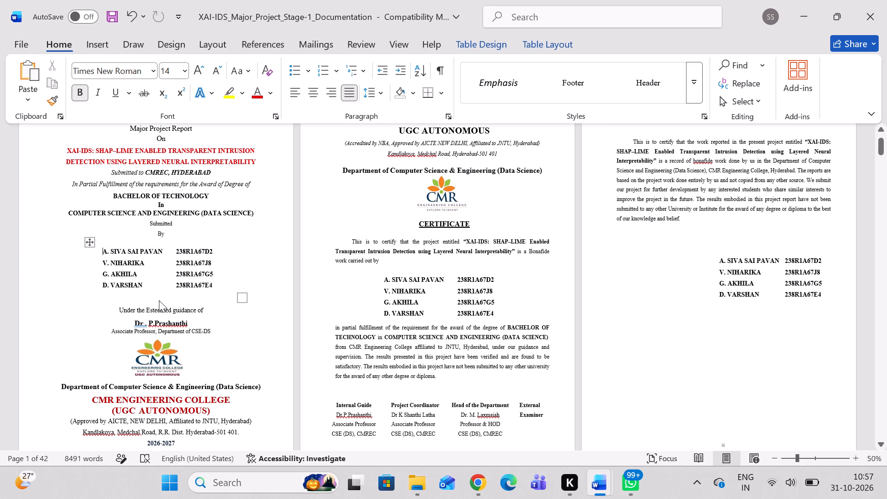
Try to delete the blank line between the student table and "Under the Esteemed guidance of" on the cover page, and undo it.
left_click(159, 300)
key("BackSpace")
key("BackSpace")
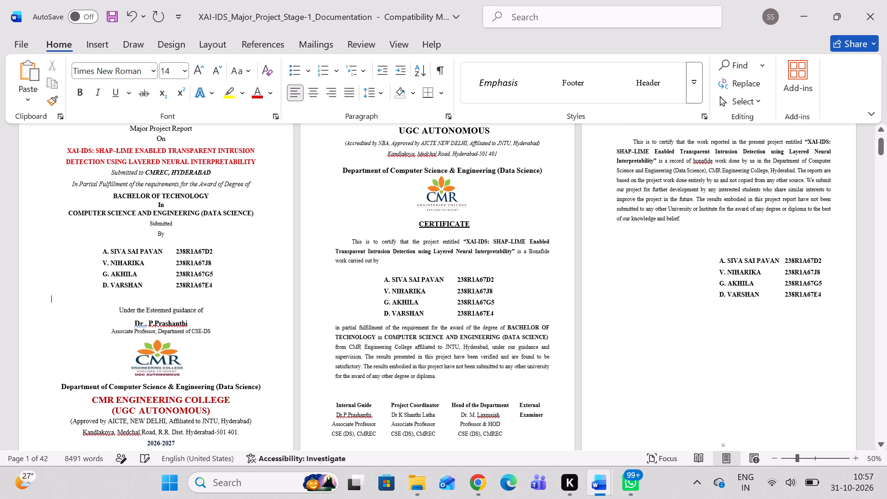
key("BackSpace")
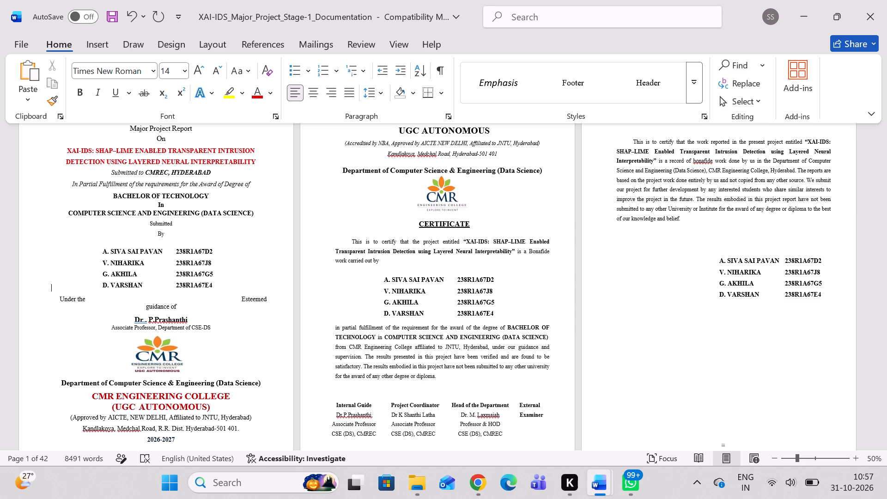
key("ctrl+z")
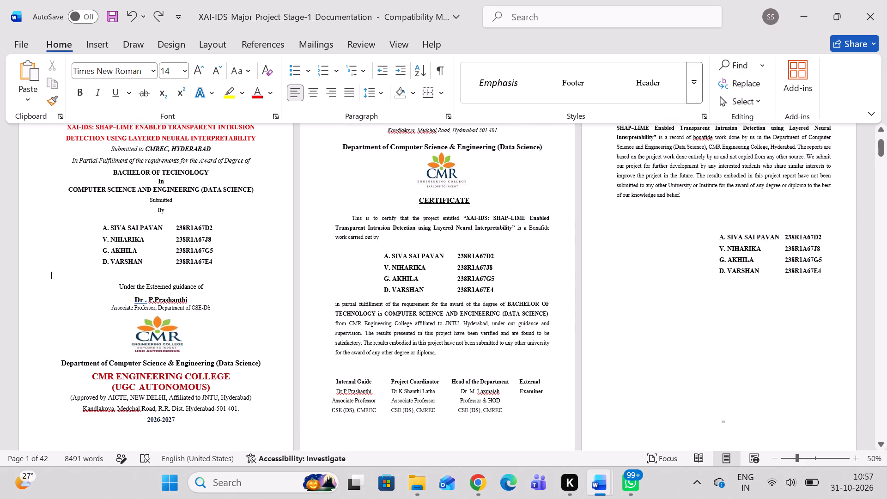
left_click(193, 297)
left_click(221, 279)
Delete "Road, R.R. Dist." from the college address line at the bottom of the cover page.
left_click(181, 407)
key("Right")
key("BackSpace")
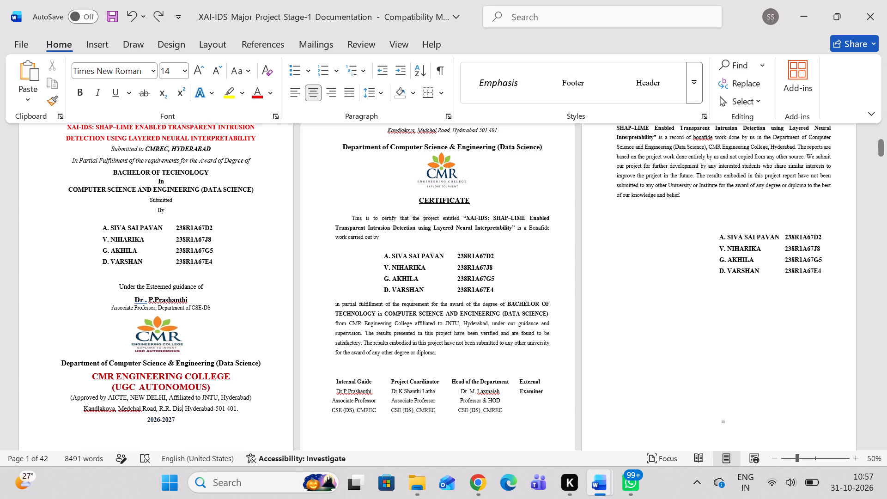
key("BackSpace")
key("BackSpace")
key("BackSpace")
key("BackSpace")
key("BackSpace")
key("BackSpace")
key("BackSpace")
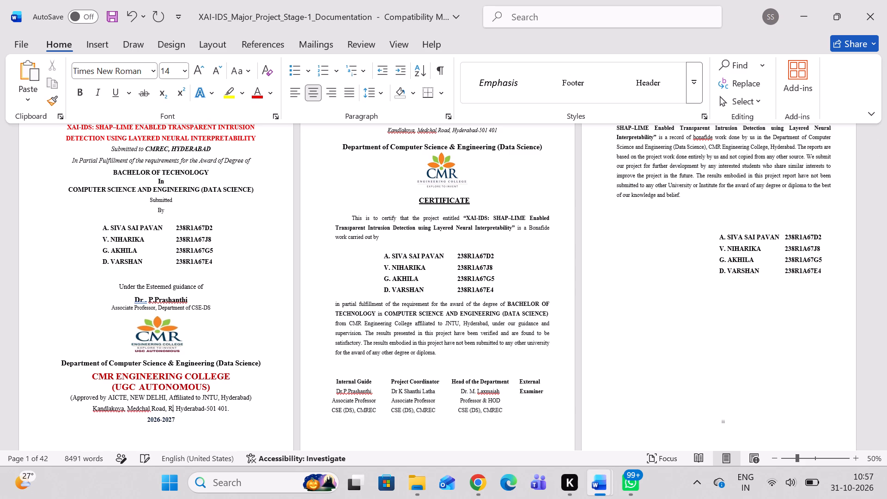
key("BackSpace")
key("BackSpace")
key("BackSpace")
key("BackSpace")
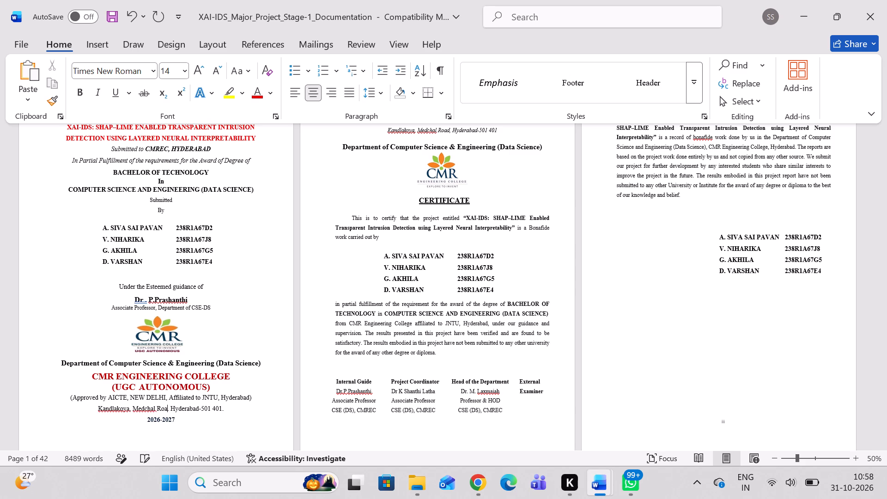
key("BackSpace")
key("BackSpace")
key("BackSpace")
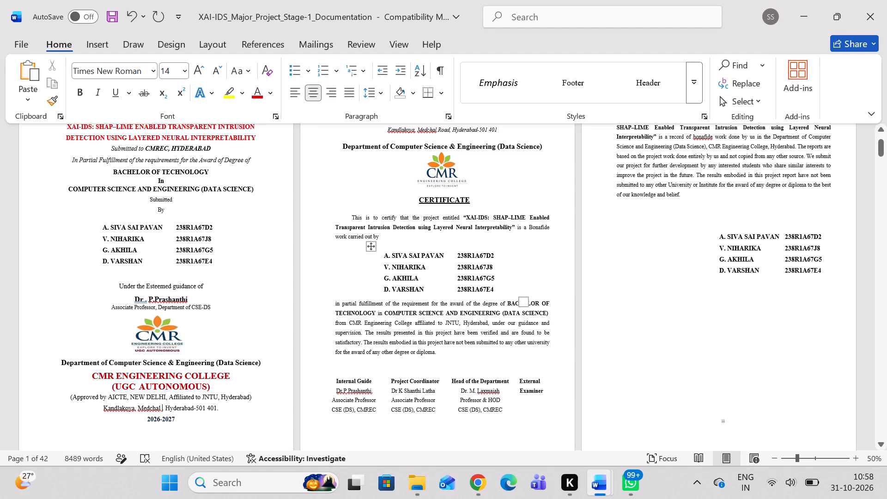
Look through the whole report, from the cover page to the references on the last page.
scroll(514, 271, "down", 1)
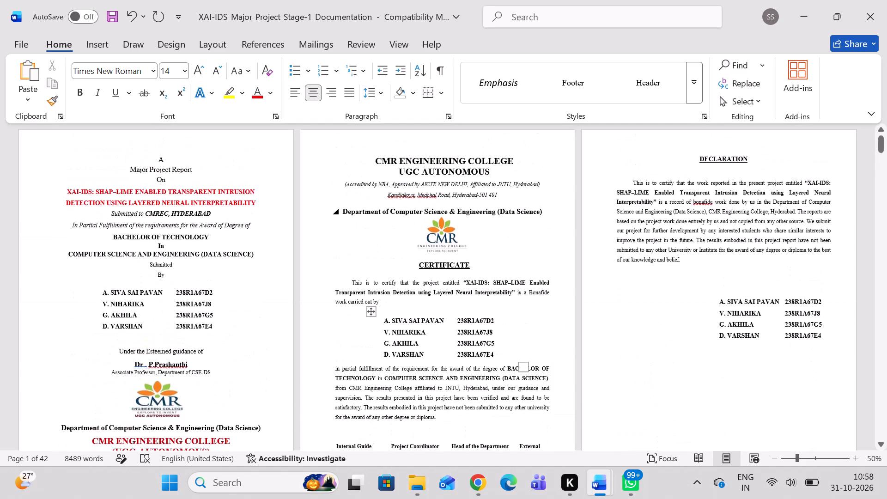
scroll(512, 304, "down", 1)
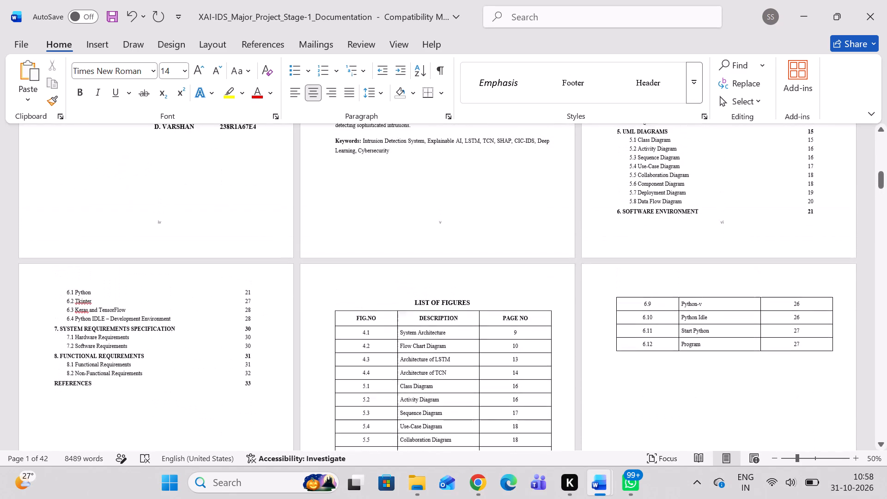
scroll(512, 304, "down", 1)
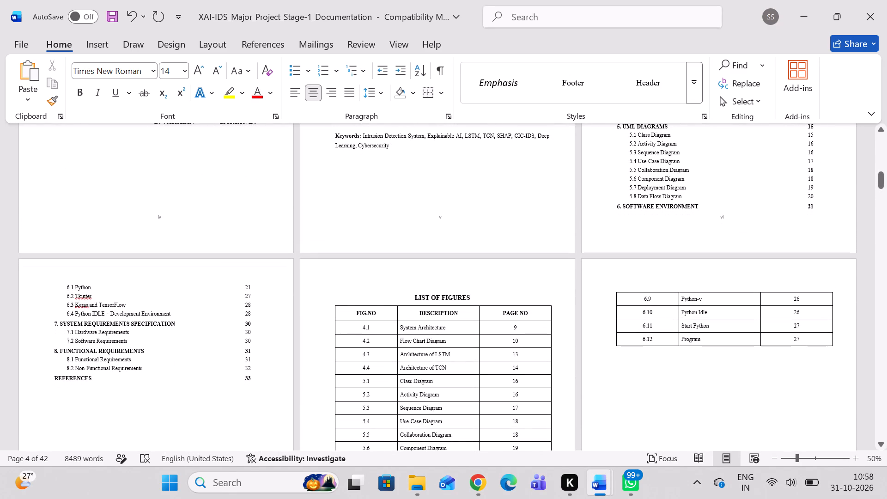
scroll(512, 304, "down", 2)
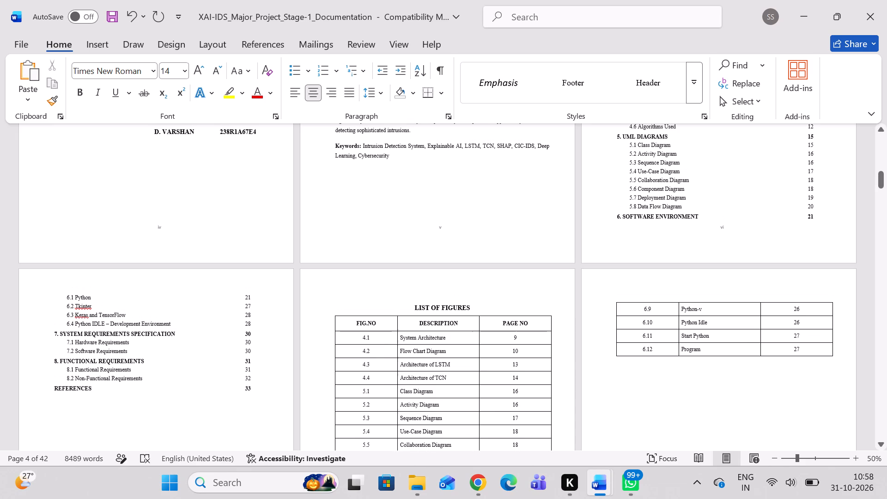
scroll(512, 304, "down", 2)
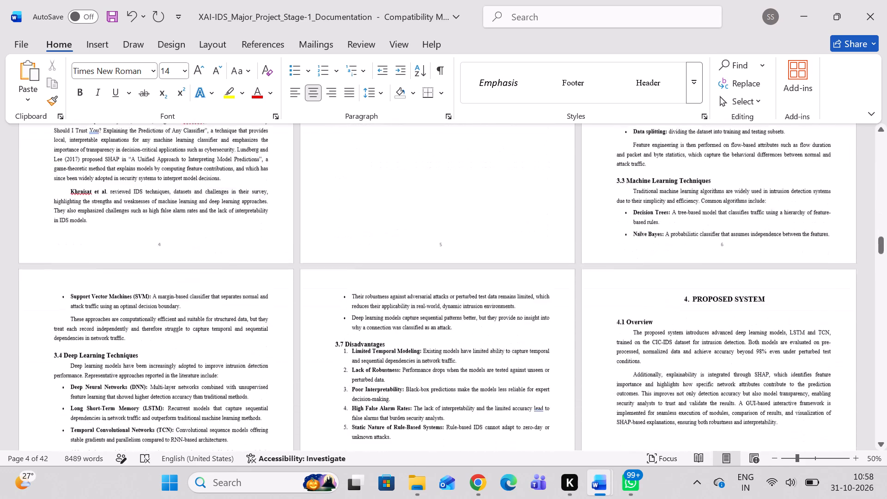
scroll(512, 304, "down", 11)
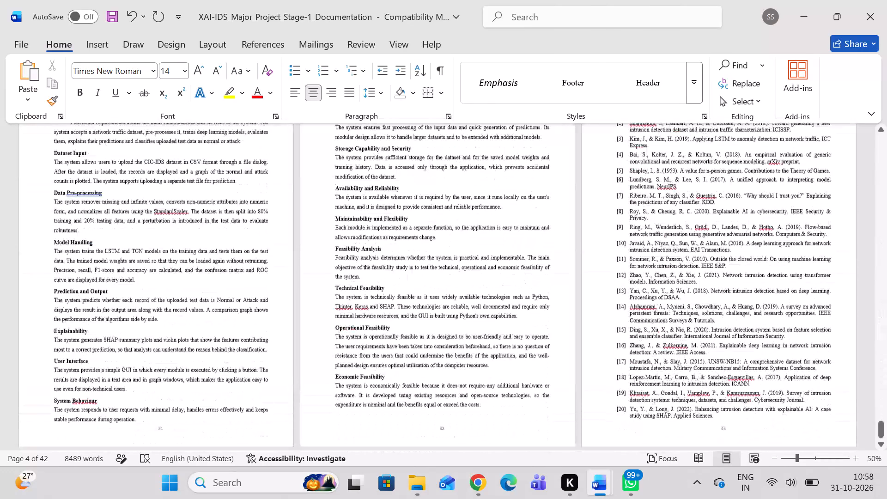
scroll(512, 304, "right", 1)
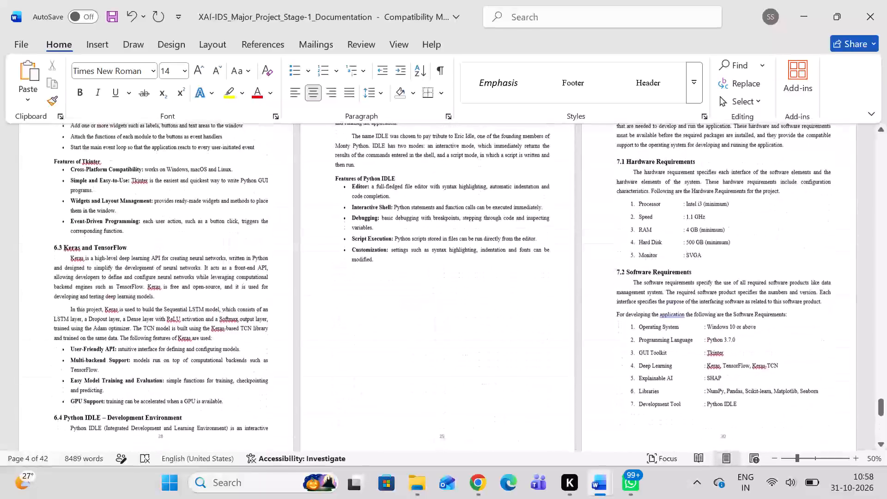
scroll(512, 304, "right", 2)
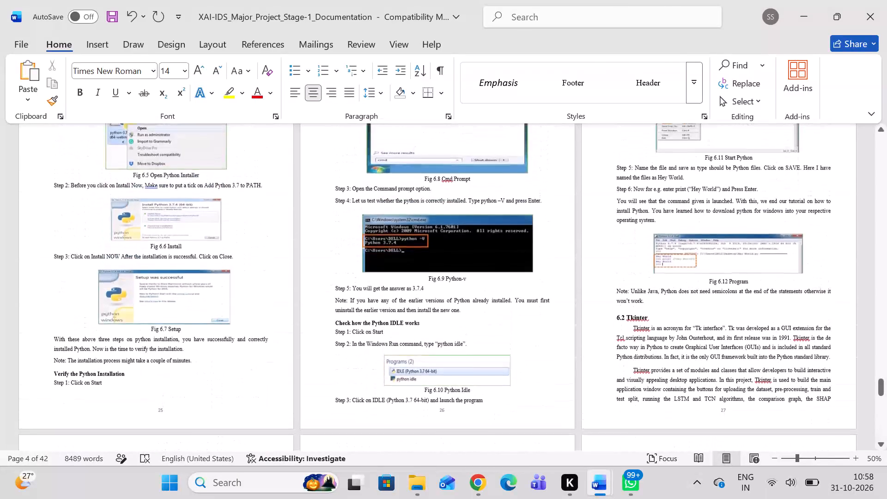
scroll(512, 304, "right", 1)
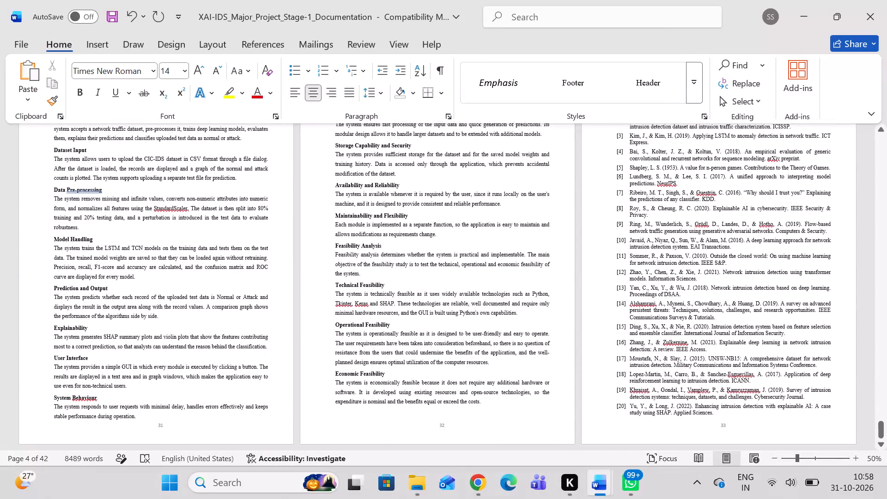
scroll(512, 304, "down", 3)
Look back through the report from the references, examining the layout of the UML diagram pages around sections 5.1 to 5.6.
scroll(512, 304, "up", 2)
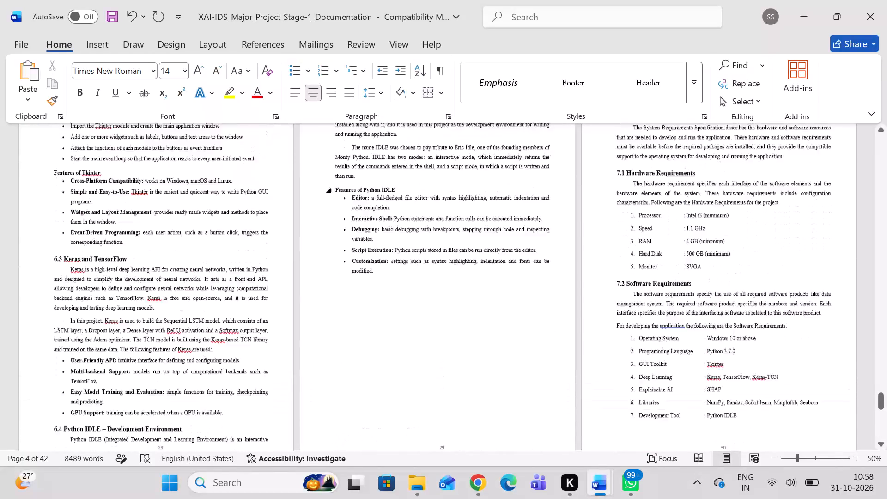
scroll(512, 304, "up", 1)
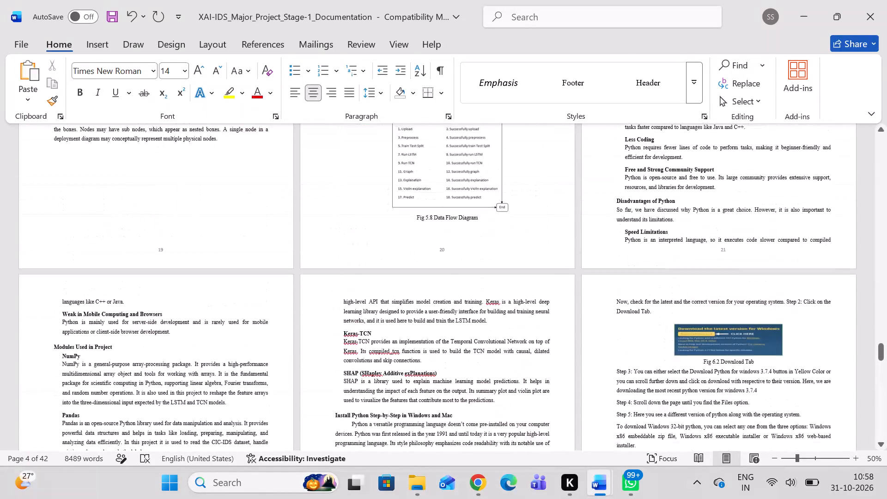
scroll(512, 304, "up", 1)
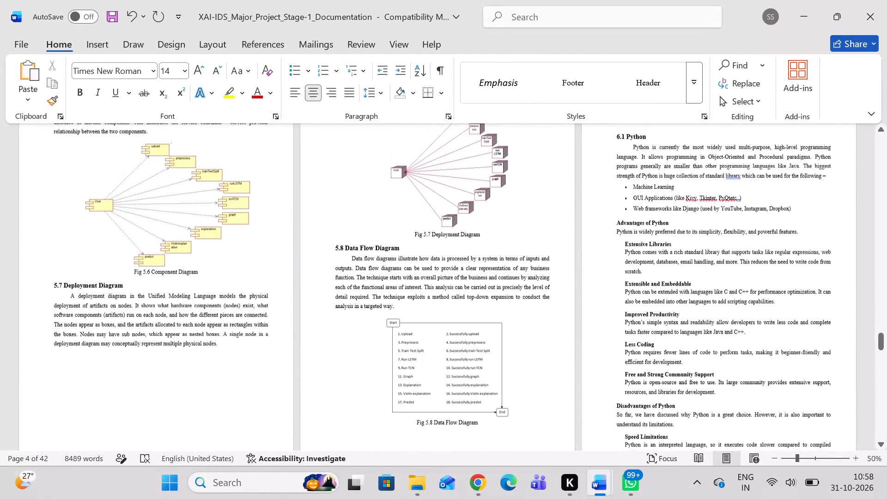
scroll(512, 304, "up", 2)
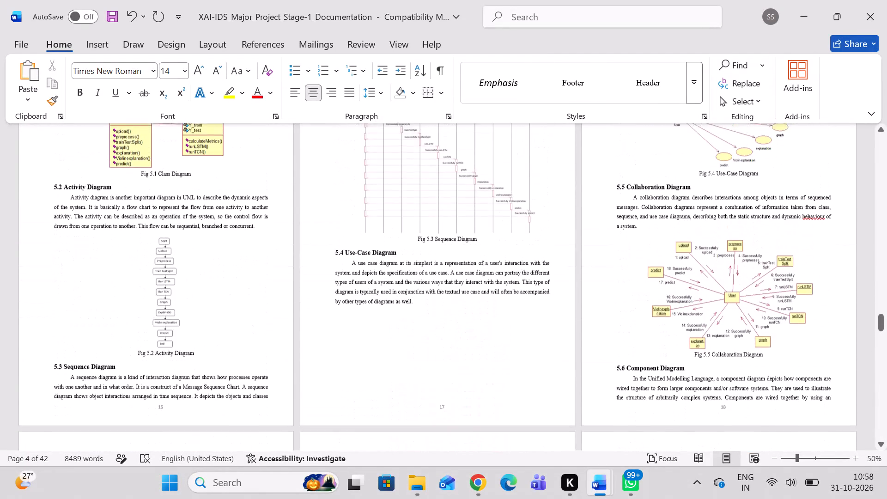
scroll(512, 304, "up", 1)
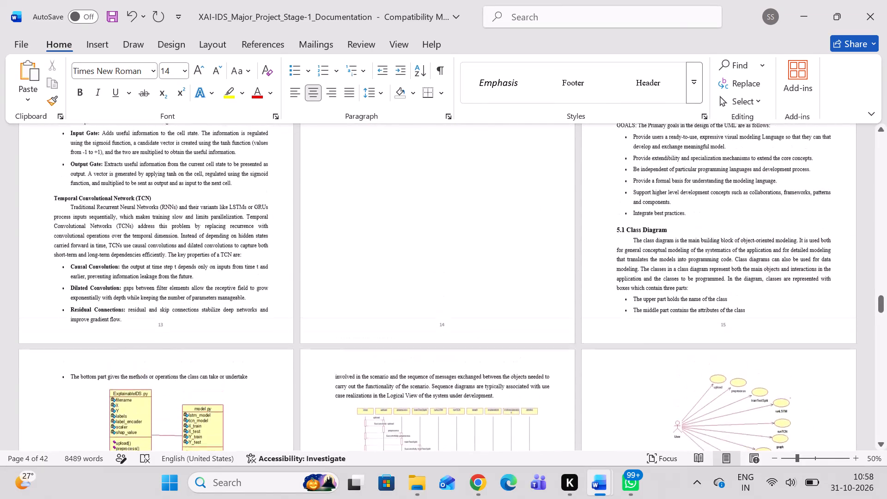
scroll(512, 304, "up", 1)
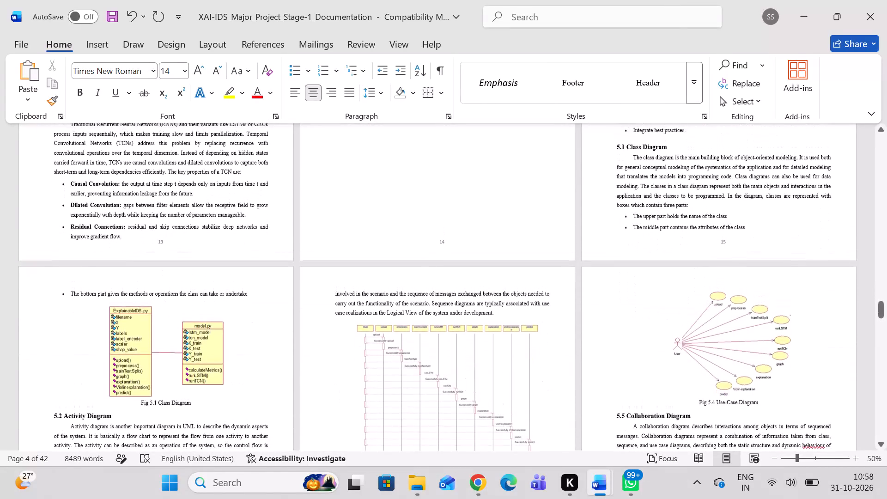
scroll(512, 304, "up", 1)
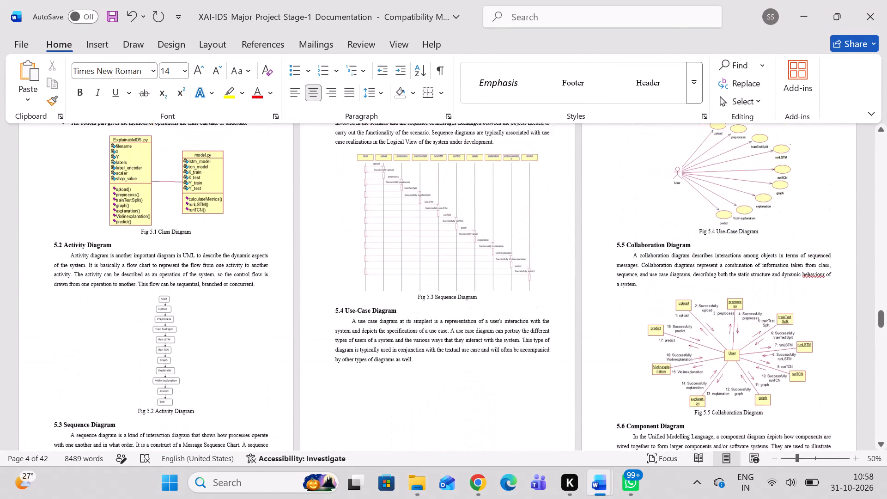
scroll(512, 304, "up", 1)
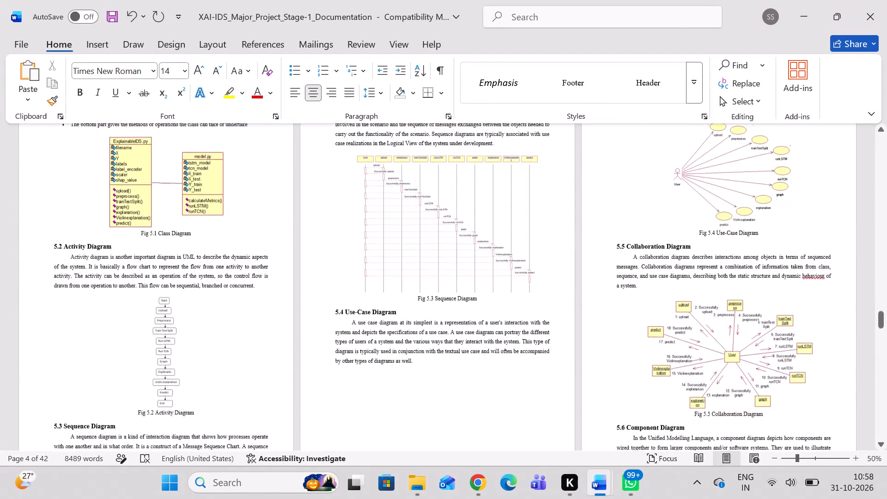
scroll(512, 304, "up", 1)
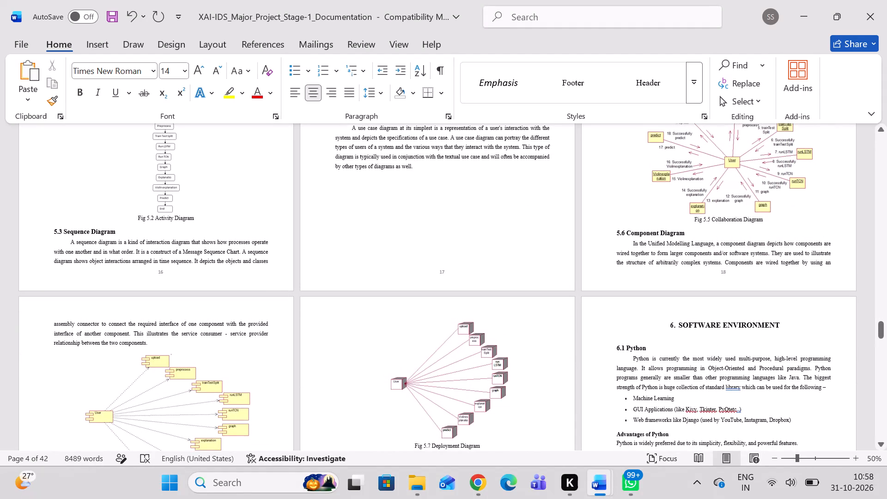
scroll(512, 304, "up", 1)
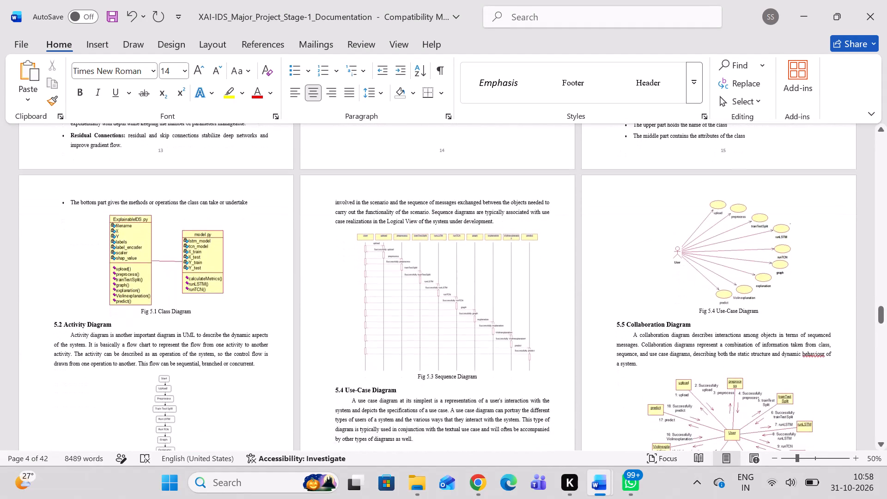
scroll(512, 304, "up", 1)
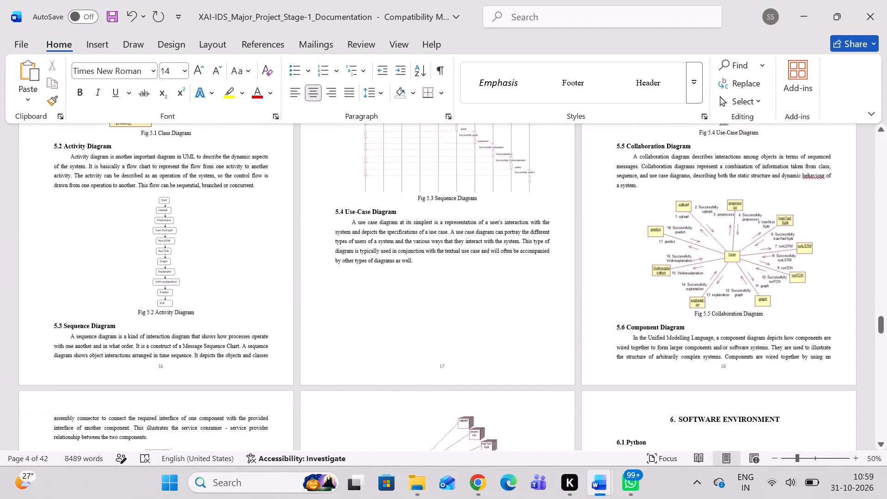
scroll(512, 304, "up", 1)
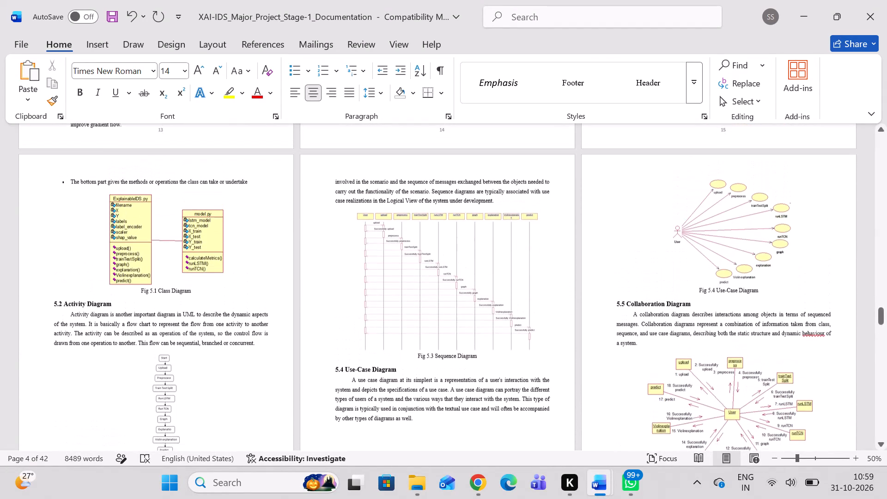
scroll(512, 304, "up", 1)
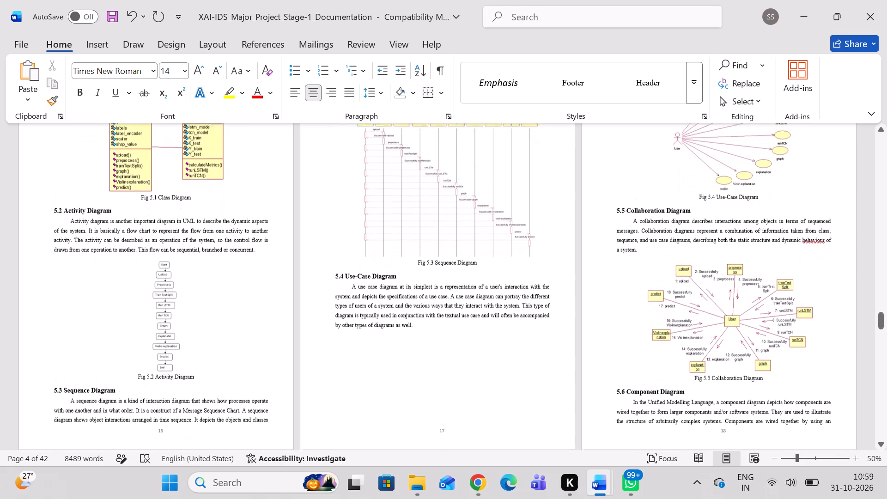
left_click(434, 373)
key("Down")
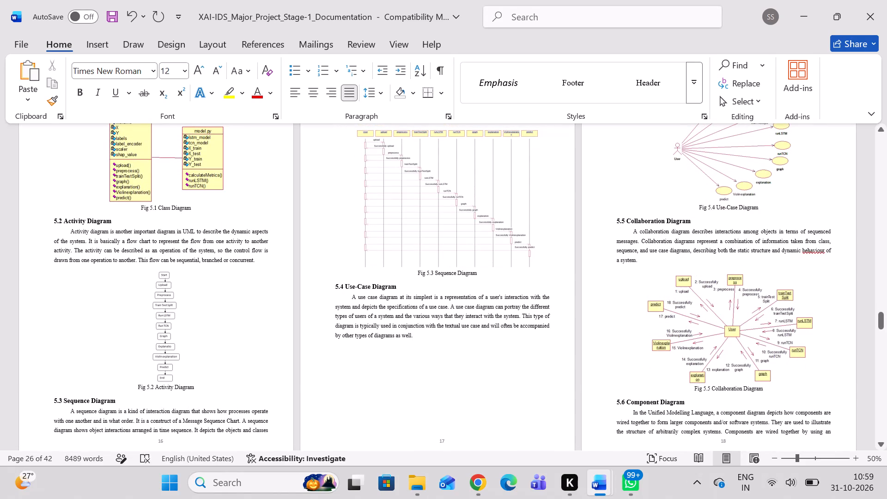
key("Down")
Delete "Road," from the college address line under the heading of the certificate page.
scroll(534, 262, "up", 1)
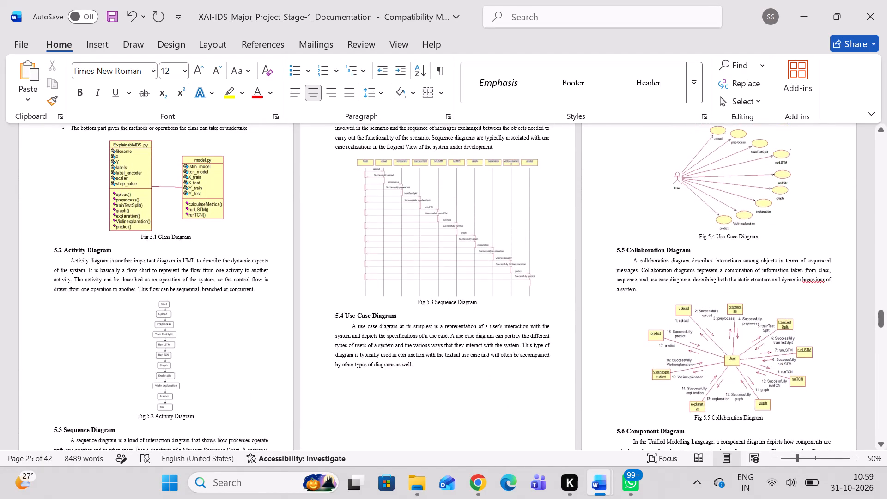
scroll(534, 262, "up", 6)
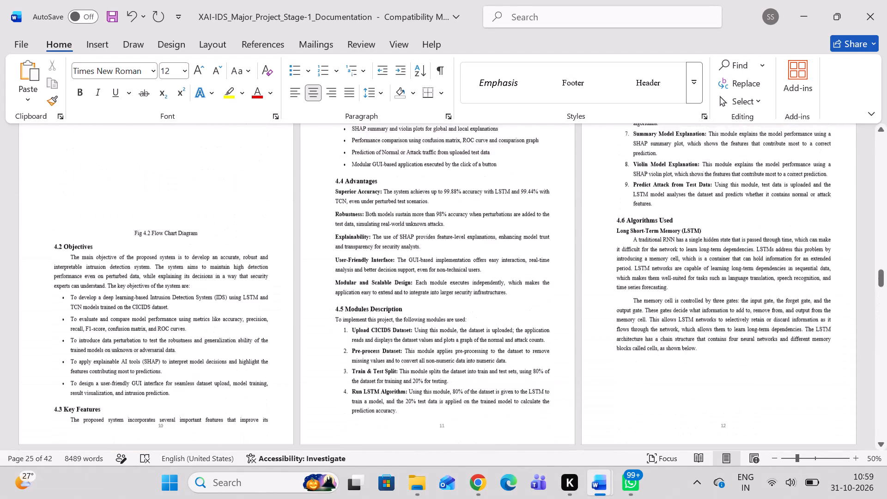
scroll(534, 262, "up", 5)
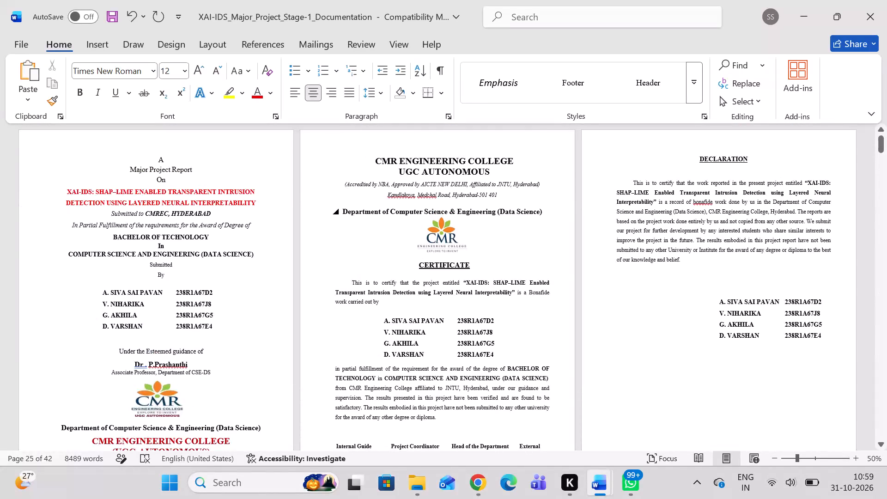
left_click(451, 195)
key("BackSpace")
key("BackSpace")
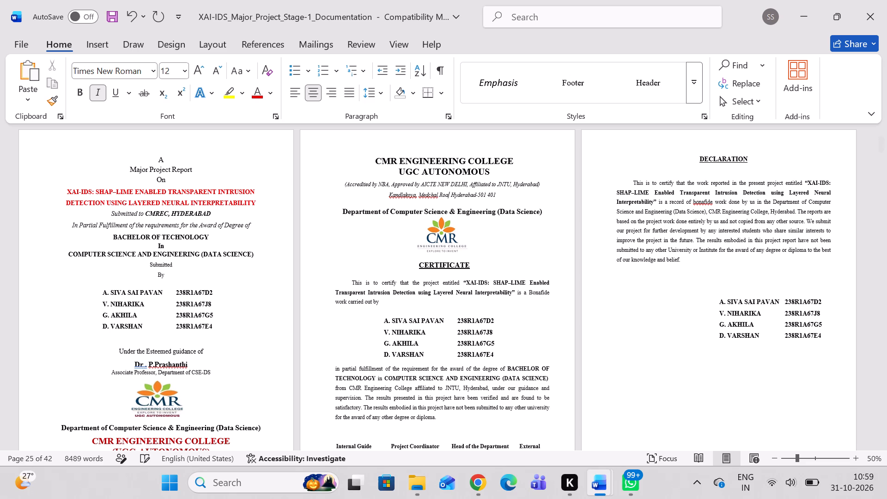
key("BackSpace")
key("BackSpace")
key("BackSpace")
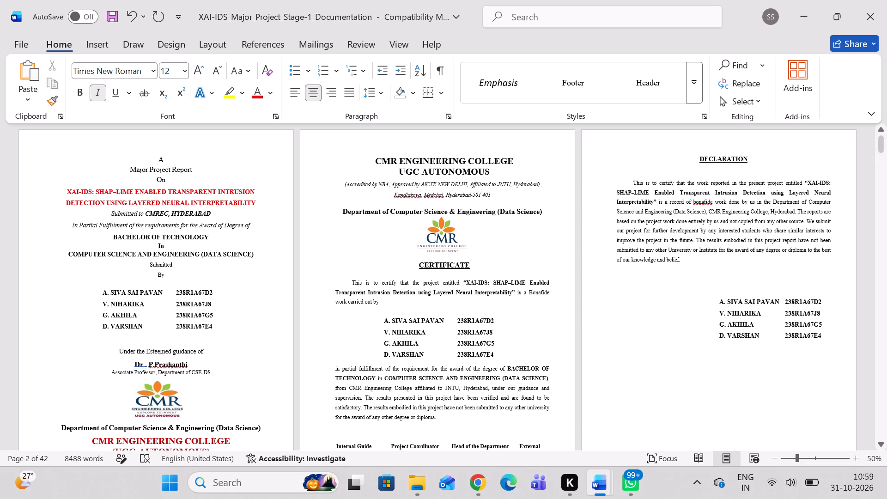
Read through the front matter at a larger zoom, from the cover and certificate pages to the abstract, contents and list of figures.
scroll(176, 218, "up", 2, "ctrl")
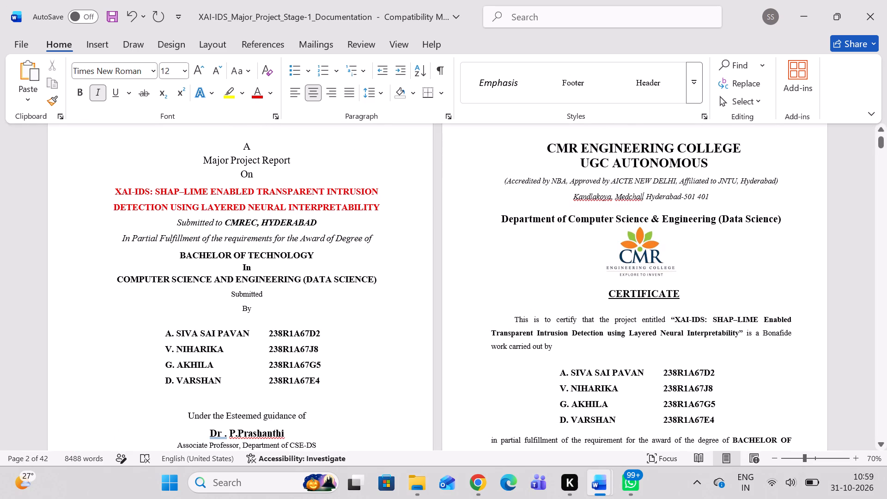
scroll(274, 264, "down", 1)
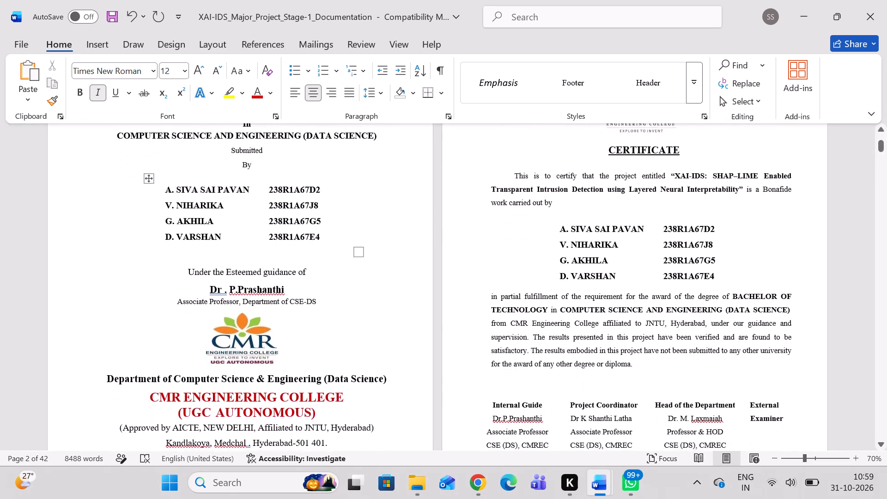
scroll(274, 264, "down", 4)
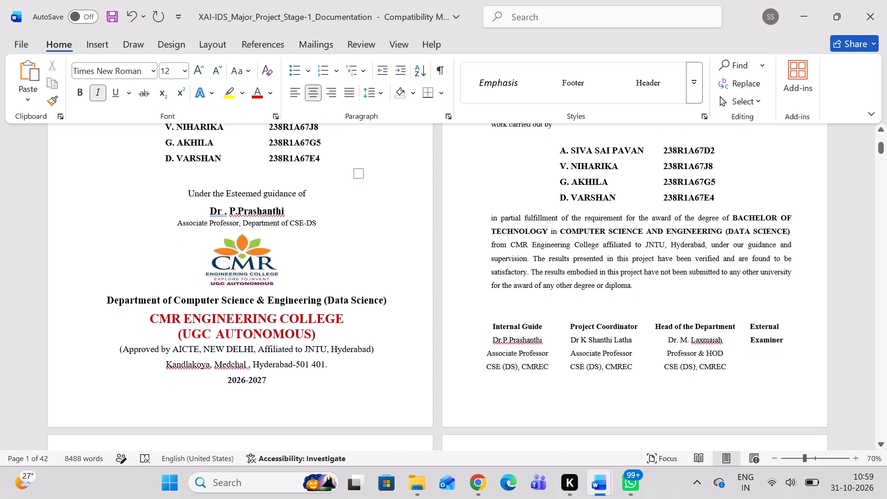
scroll(274, 264, "down", 1)
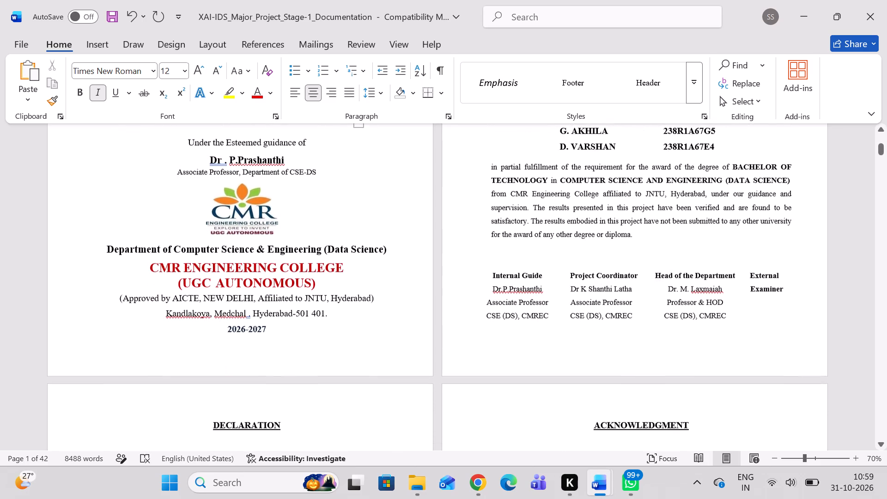
scroll(274, 264, "down", 1)
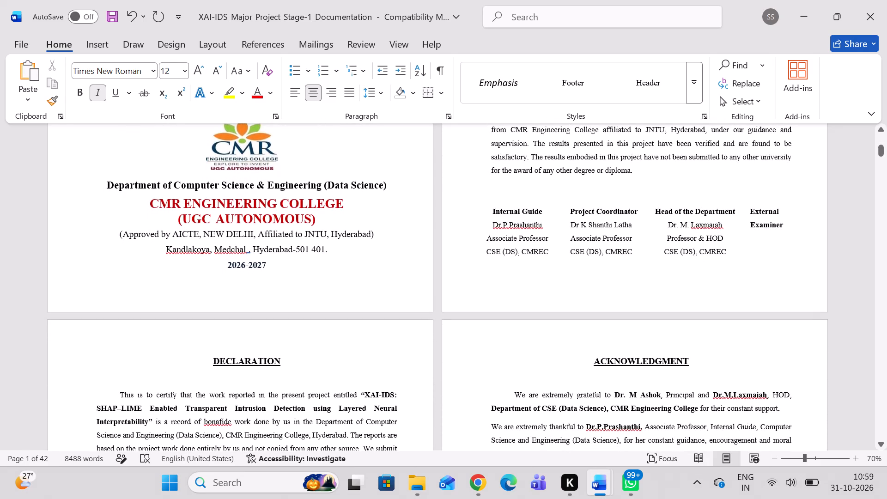
scroll(274, 264, "down", 2)
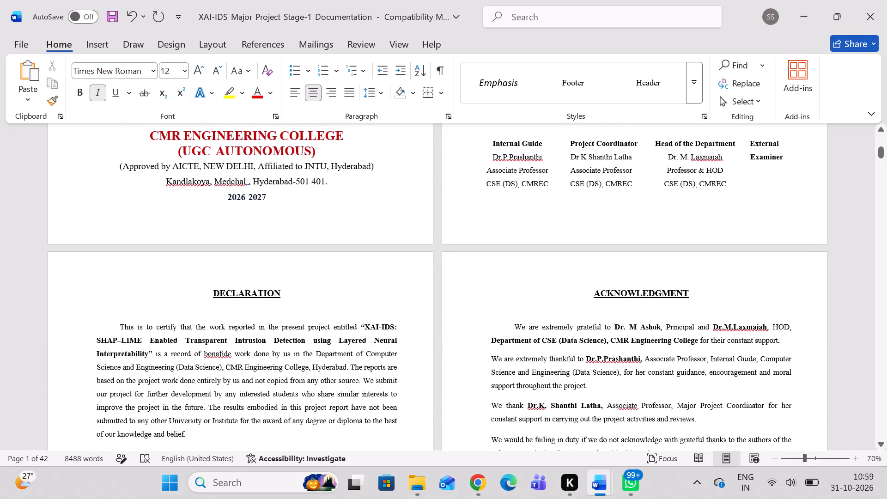
scroll(274, 264, "down", 1)
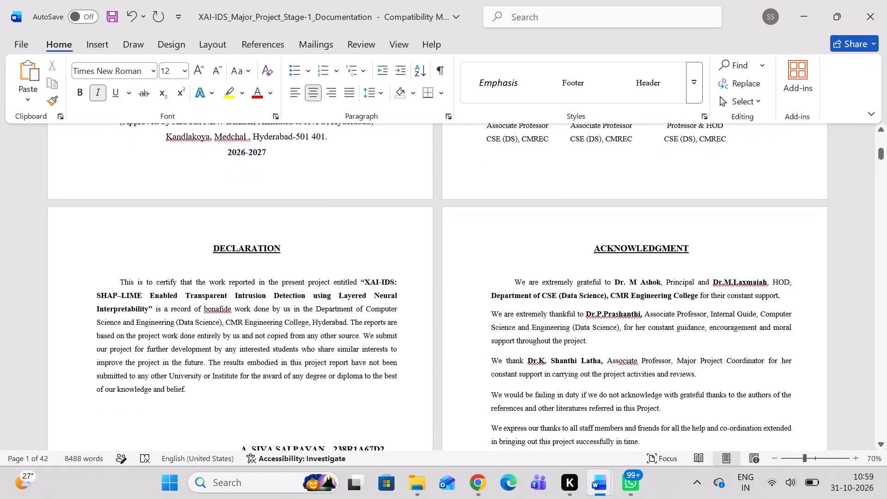
scroll(274, 264, "down", 1)
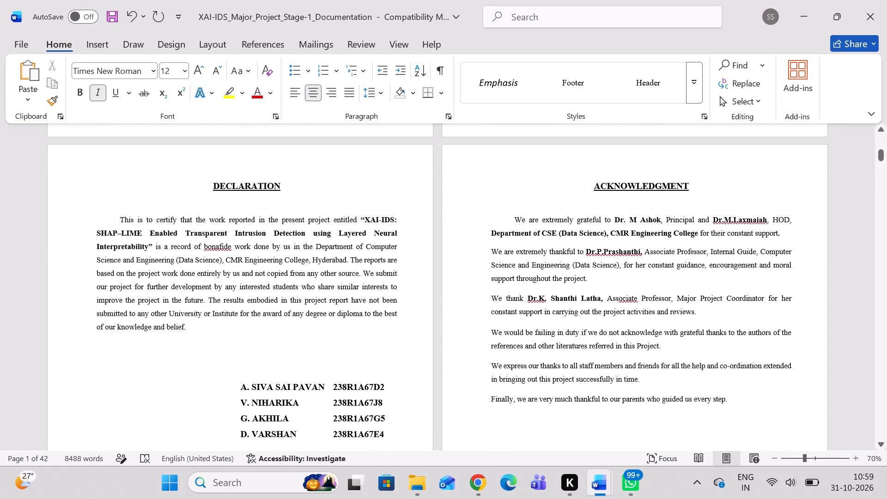
scroll(274, 264, "down", 2)
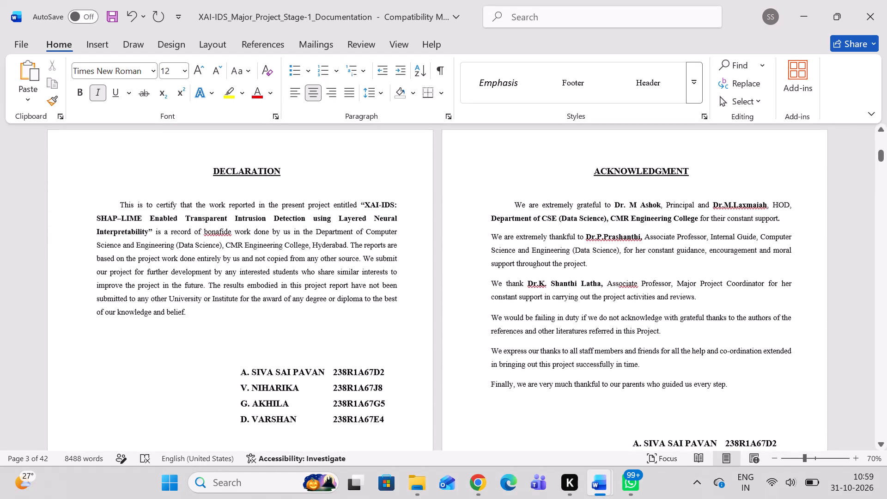
scroll(274, 264, "down", 1)
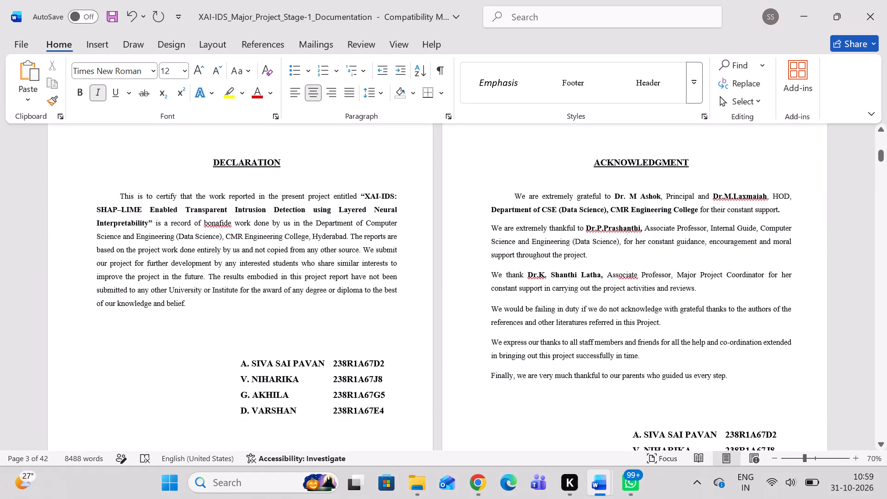
scroll(443, 329, "down", 1)
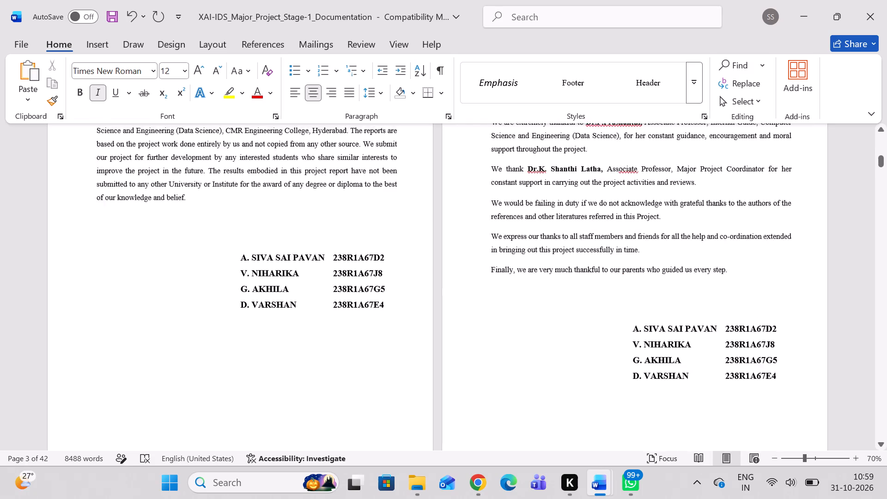
scroll(443, 329, "down", 2)
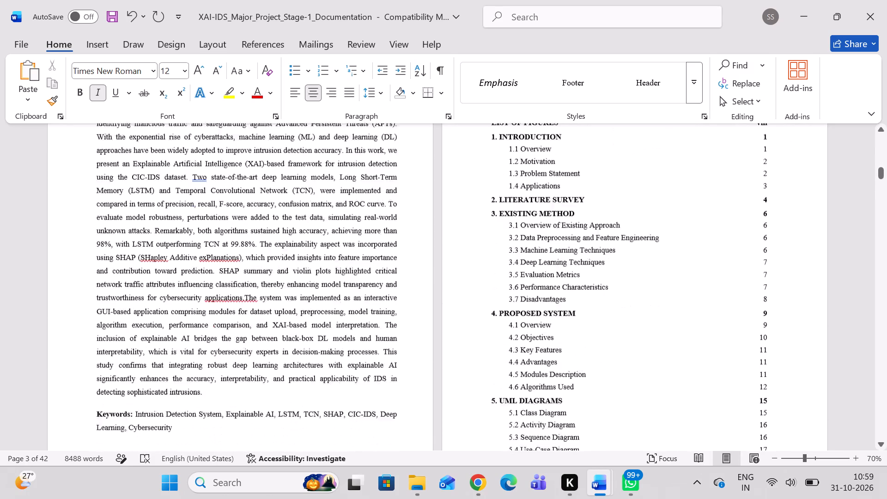
scroll(443, 329, "down", 1)
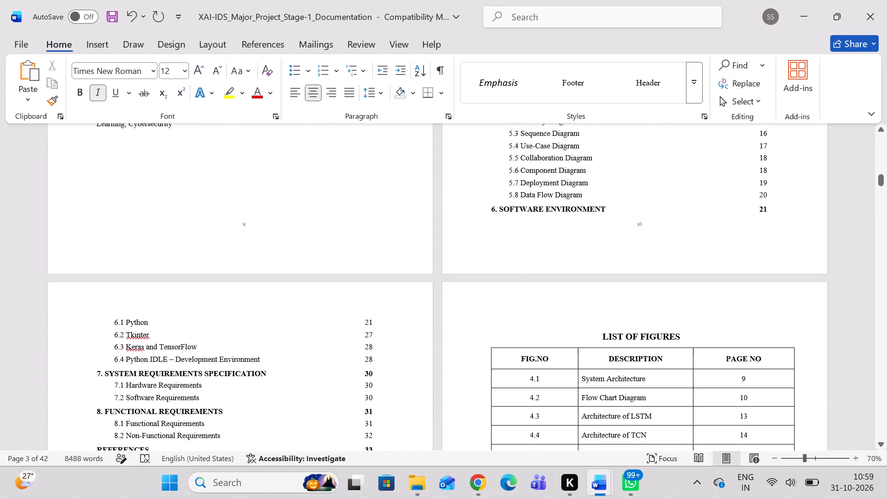
scroll(443, 329, "down", 1)
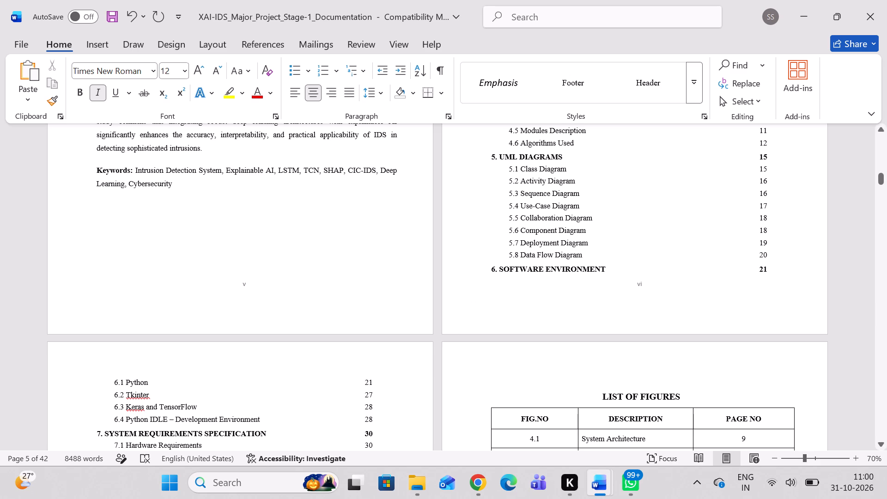
scroll(519, 276, "up", 1)
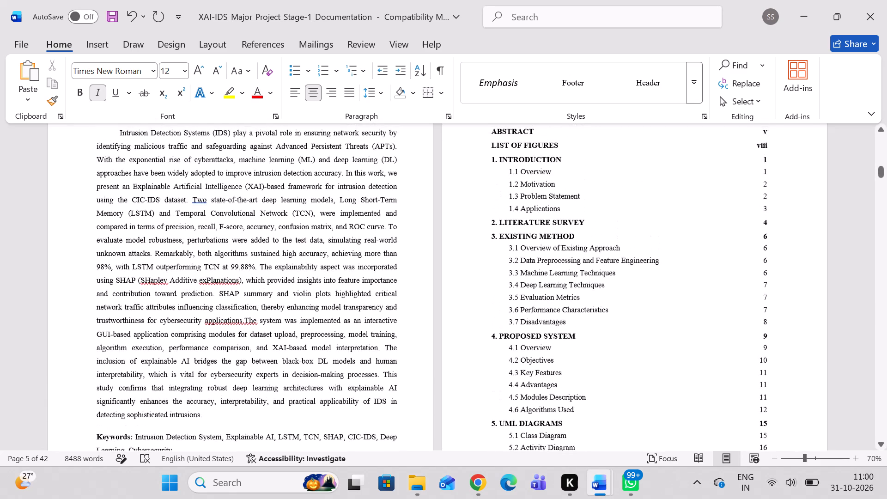
Look over the abstract, contents and list of figures pages at a smaller zoom showing several pages side by side.
scroll(519, 276, "up", 1)
scroll(519, 276, "down", 1, "ctrl")
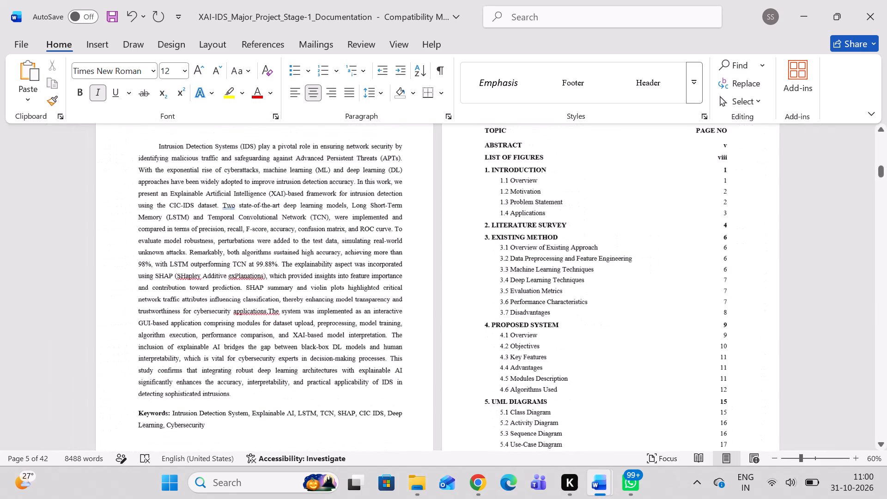
scroll(519, 276, "up", 1)
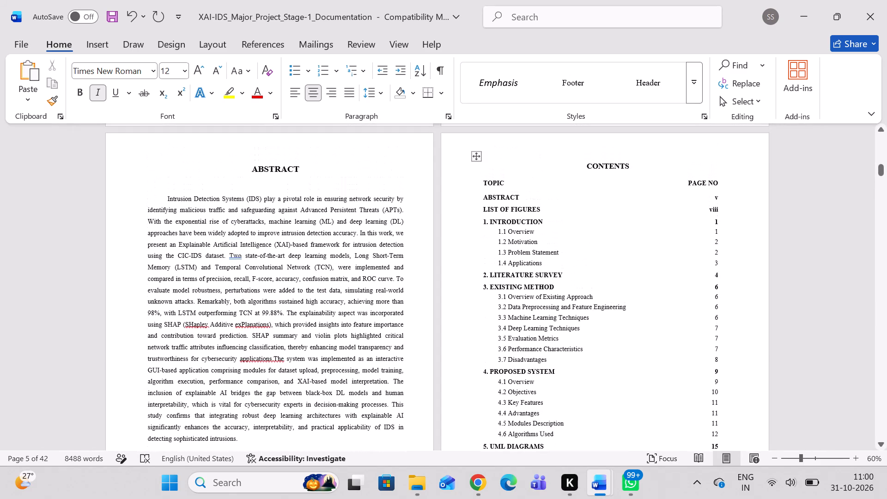
scroll(519, 276, "down", 1)
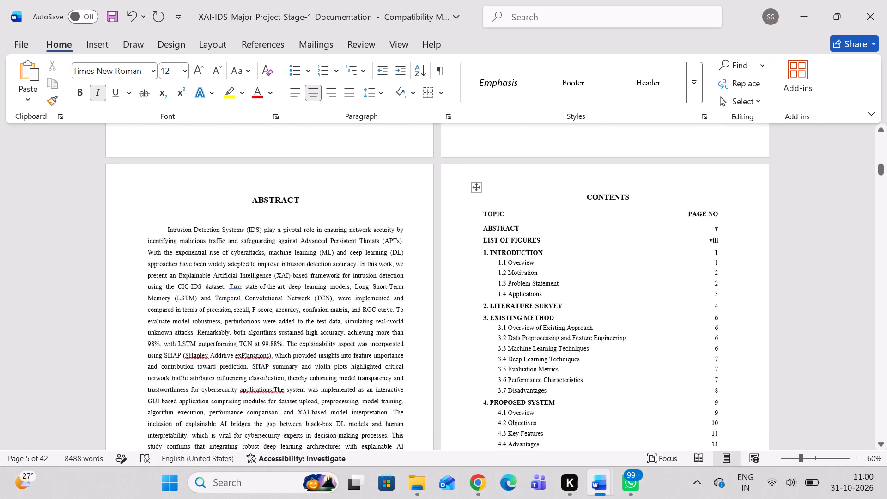
scroll(656, 224, "down", 1, "ctrl")
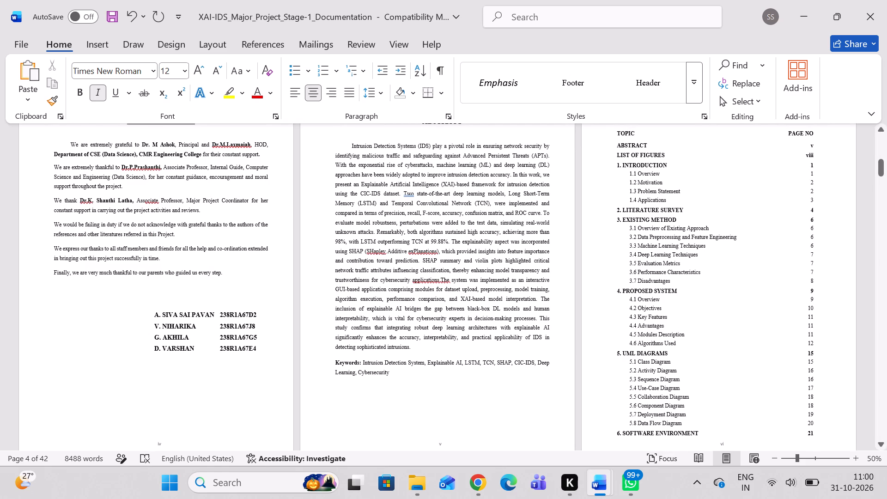
scroll(449, 294, "down", 1)
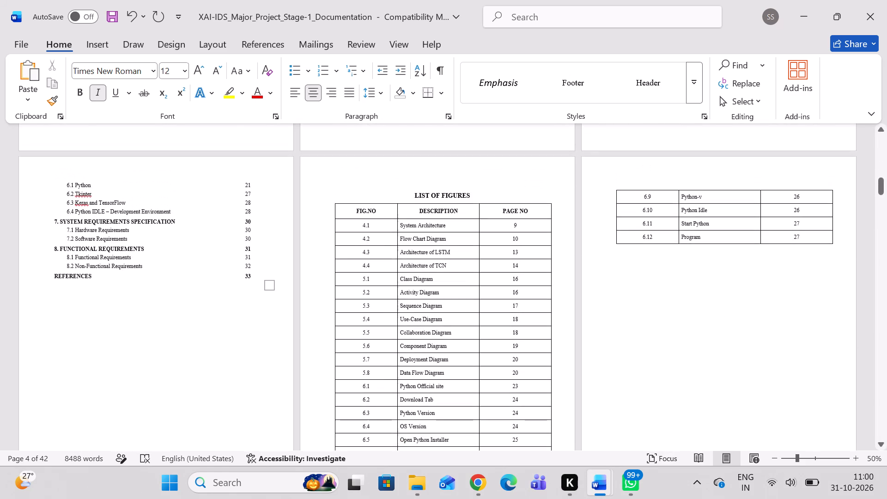
scroll(449, 294, "down", 1)
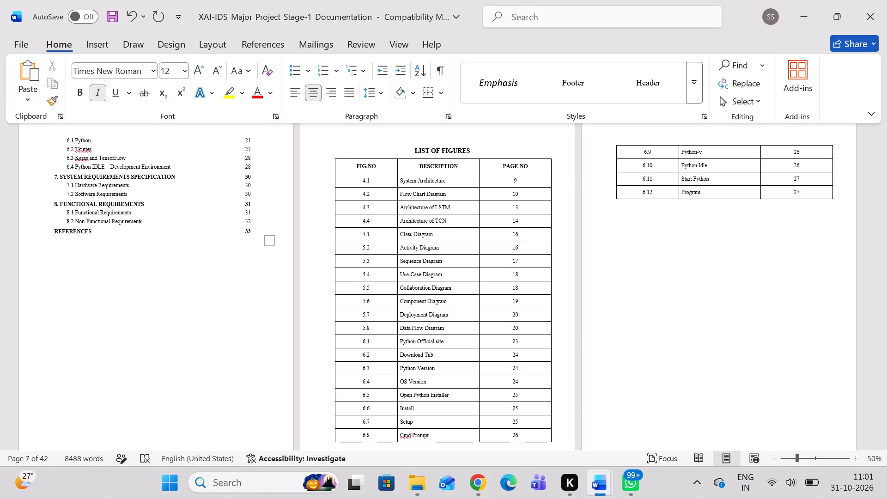
scroll(324, 306, "down", 1)
Look through the Introduction and Literature Survey chapters, checking the text and page layout.
scroll(324, 306, "down", 1)
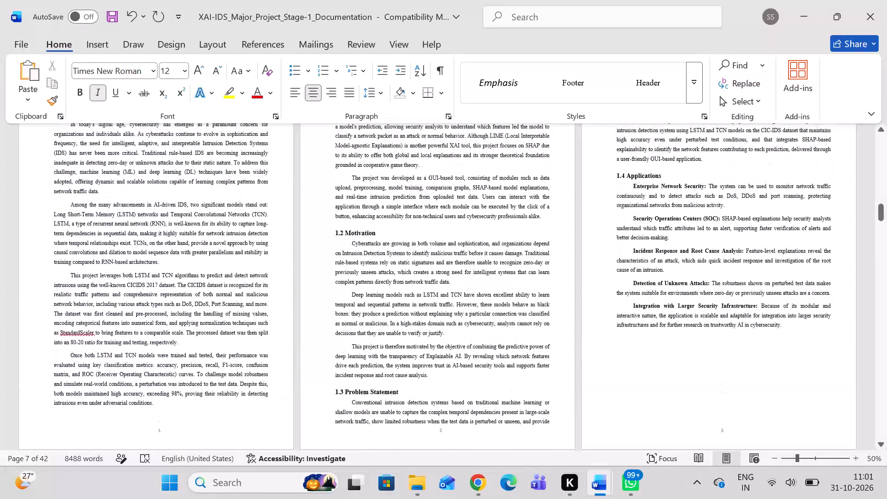
scroll(324, 306, "down", 1)
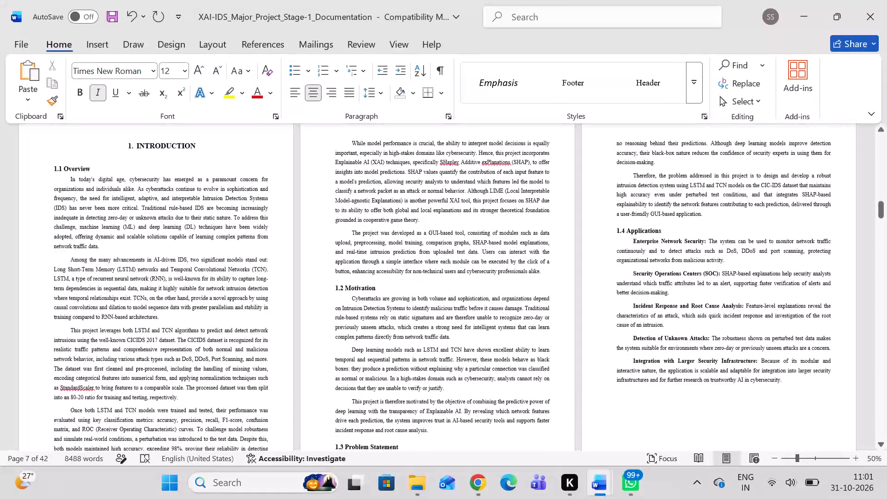
scroll(324, 306, "down", 2)
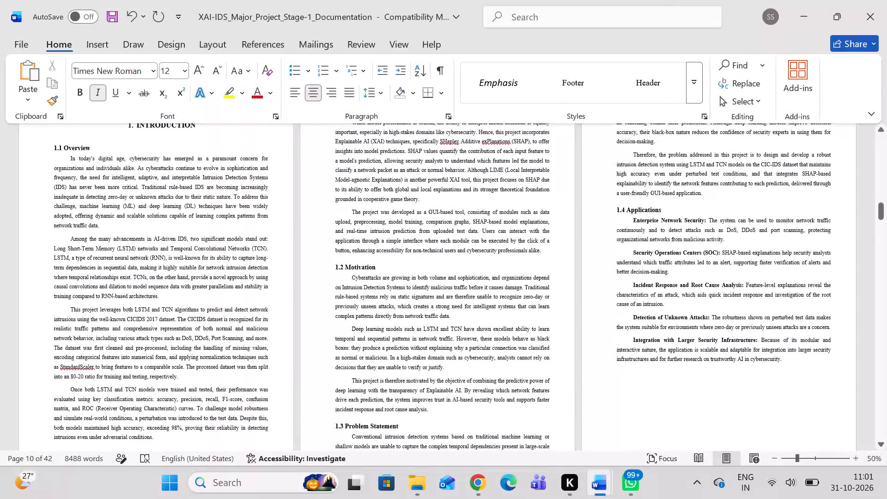
scroll(324, 306, "down", 2)
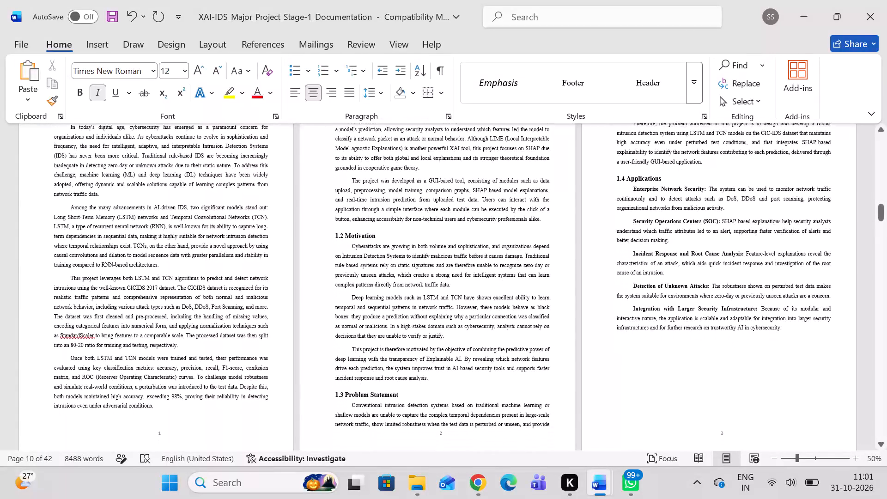
scroll(324, 306, "down", 1)
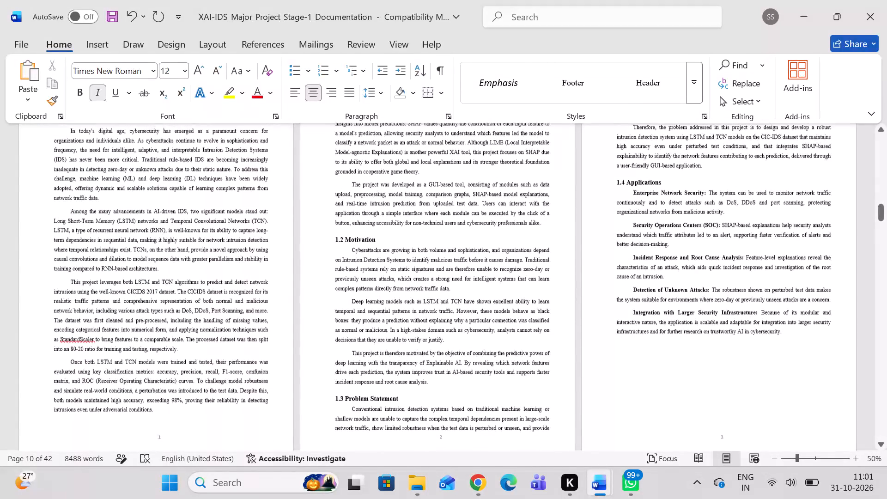
scroll(324, 306, "down", 1)
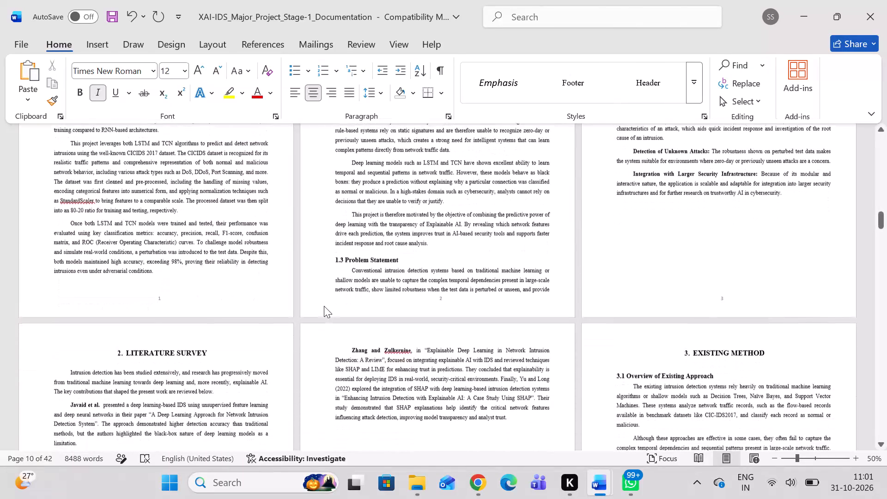
scroll(324, 306, "down", 1)
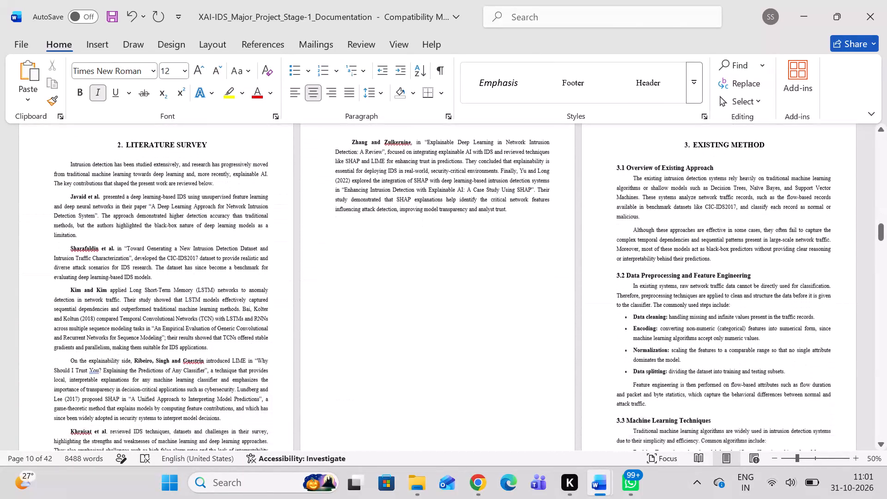
scroll(324, 306, "down", 1)
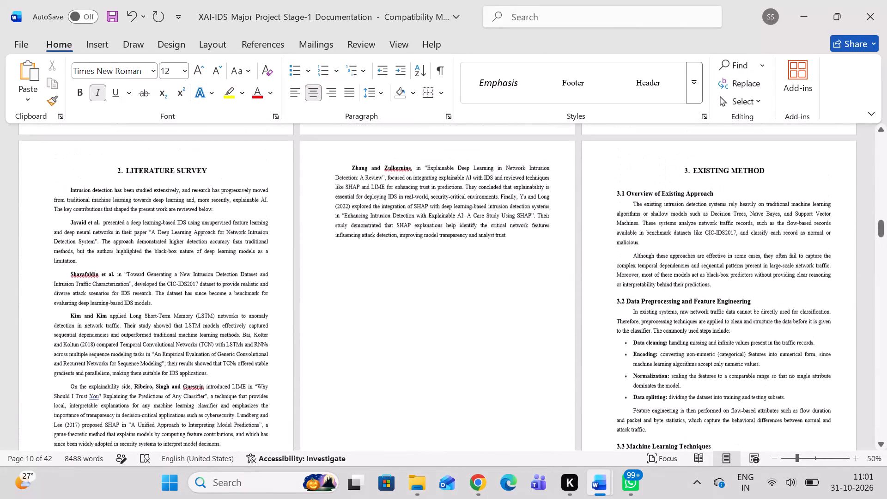
scroll(324, 306, "down", 3)
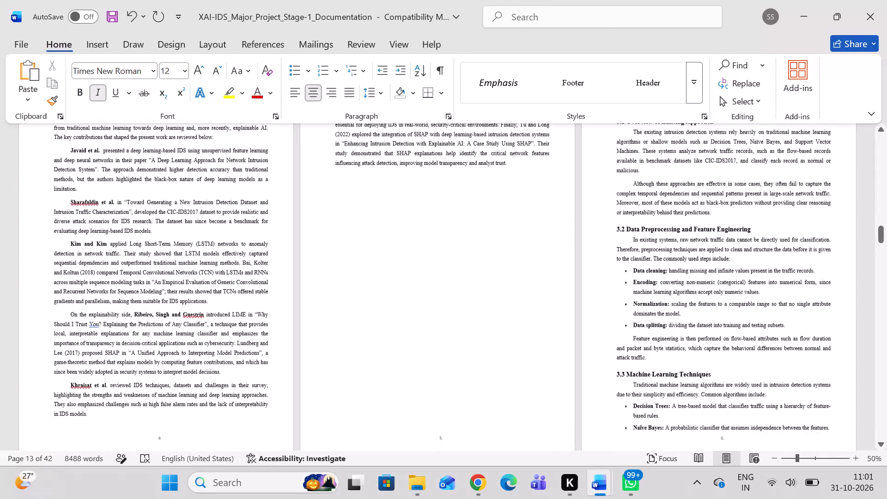
Examine the page layout of the Existing Method and Proposed System chapters, down to sections 4.2 to 4.6.
scroll(324, 306, "down", 1)
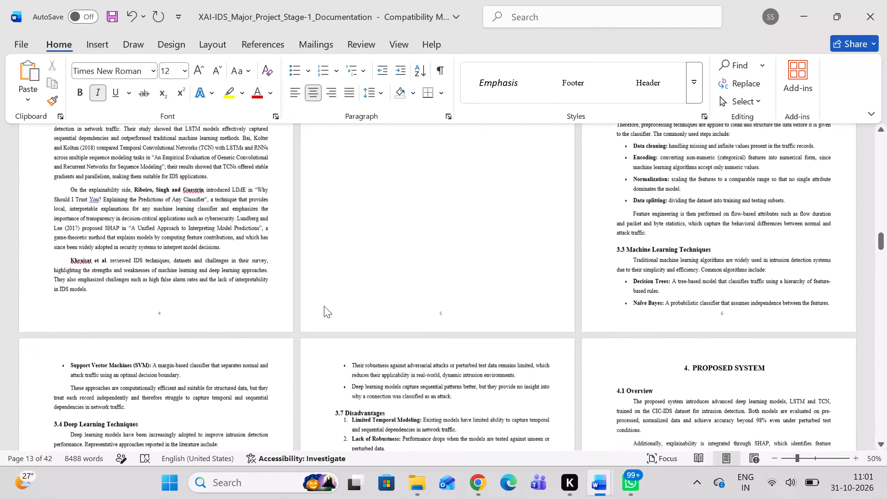
scroll(324, 306, "down", 1)
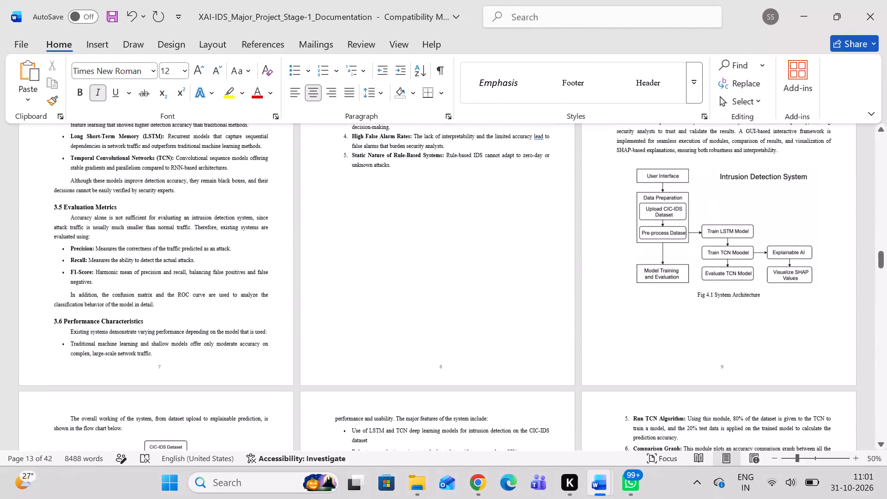
scroll(324, 306, "up", 1)
scroll(324, 306, "right", 2)
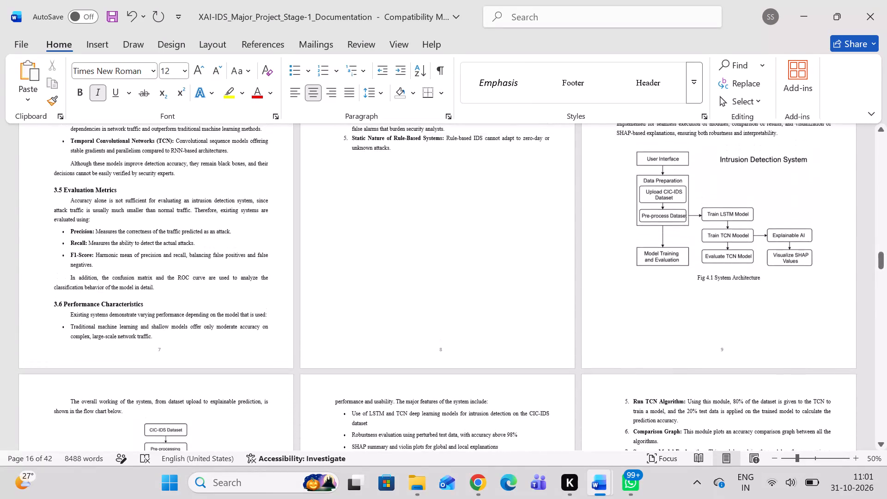
scroll(324, 306, "right", 1)
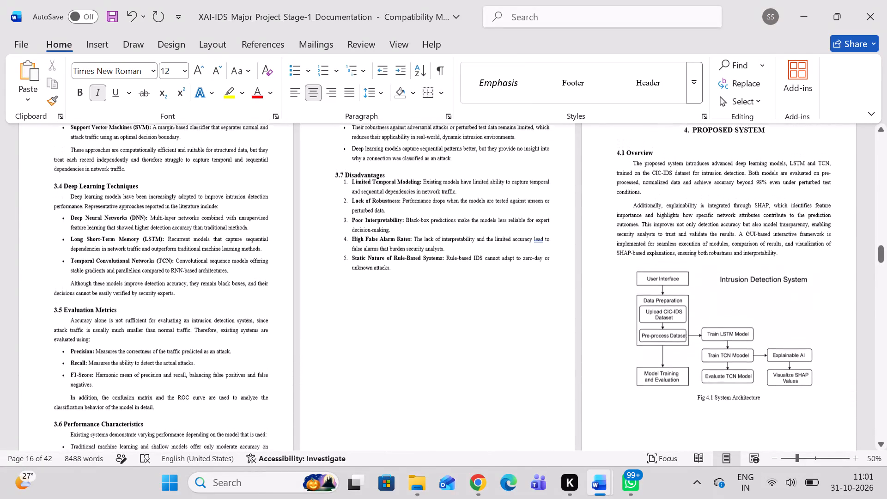
scroll(324, 306, "right", 1)
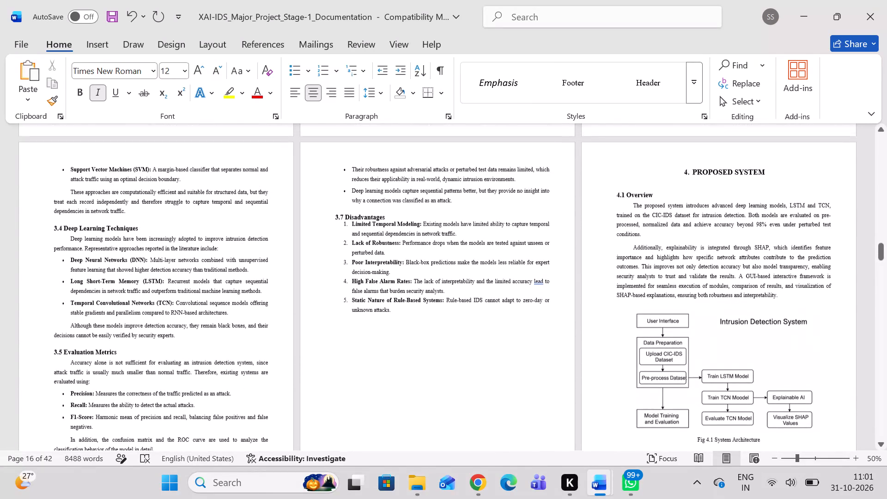
scroll(324, 306, "right", 1)
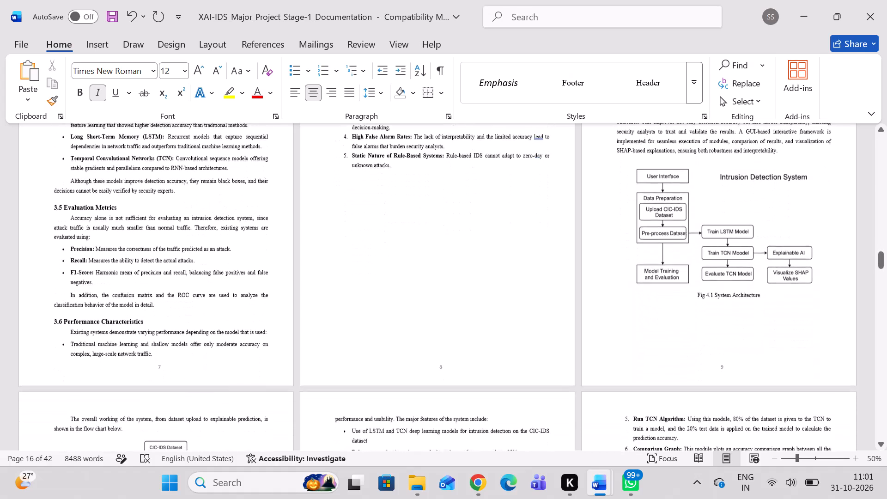
scroll(324, 306, "right", 1)
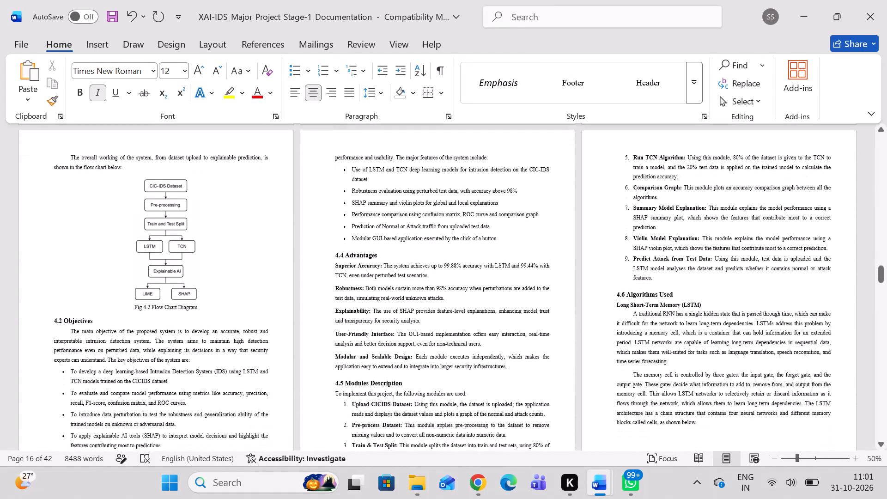
scroll(324, 306, "right", 1)
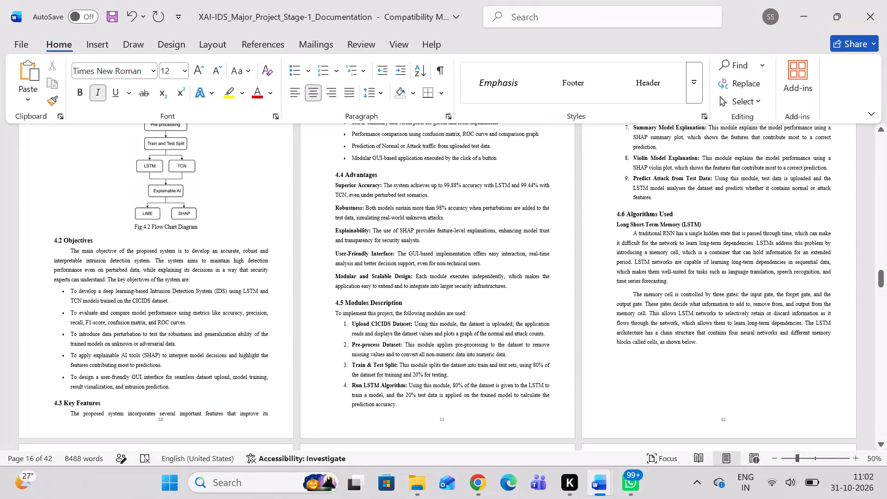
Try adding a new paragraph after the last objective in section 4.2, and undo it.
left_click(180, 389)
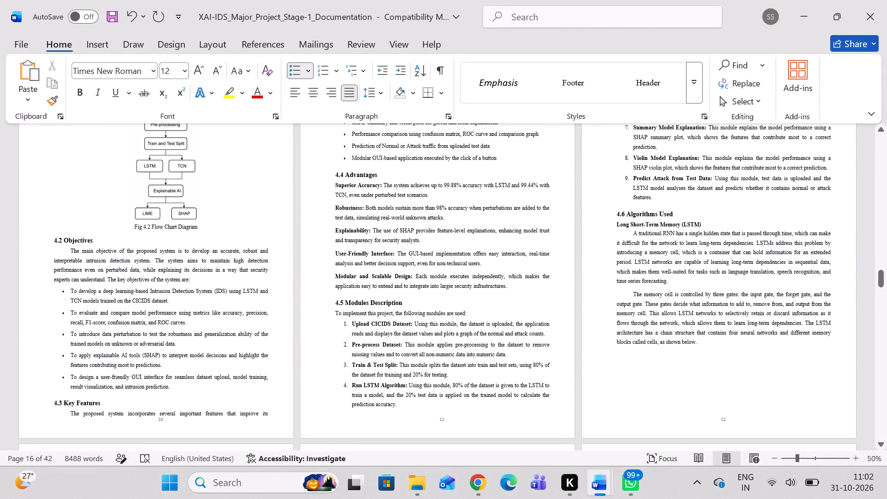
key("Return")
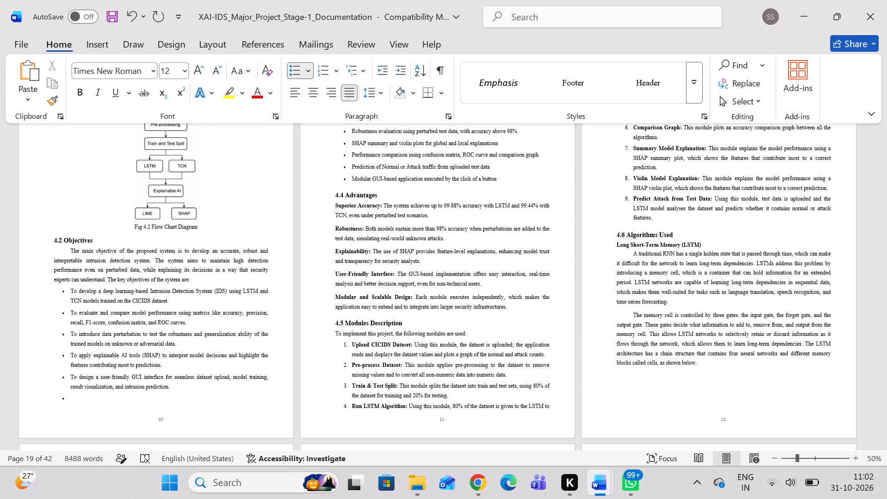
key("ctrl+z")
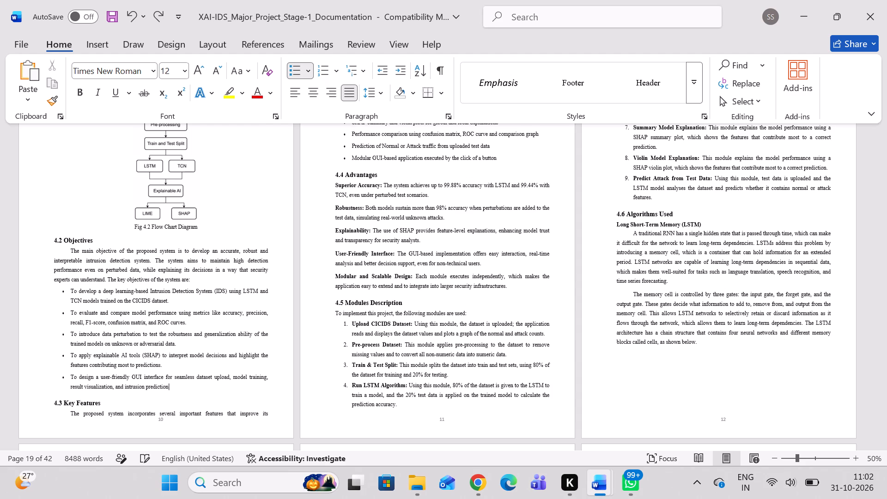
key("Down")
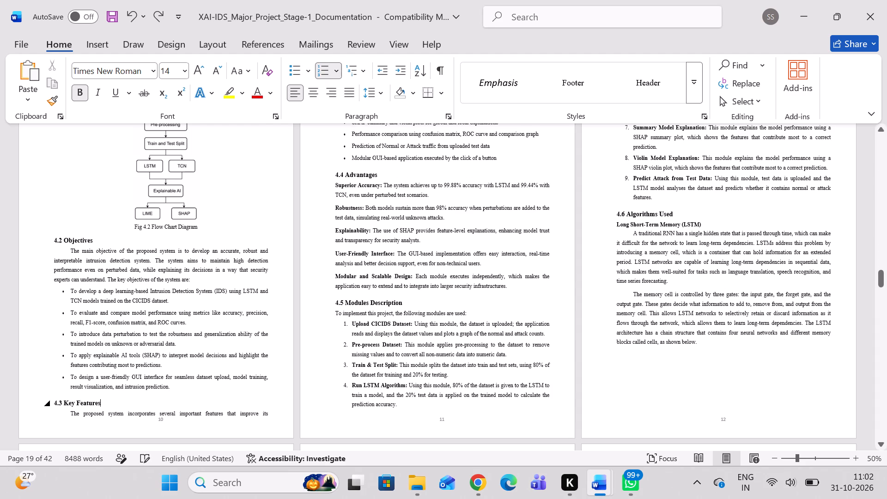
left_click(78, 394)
Insert an empty line without a bullet after the last objective in section 4.2, moving the 4.3 Key Features heading to the next page.
left_click(172, 384)
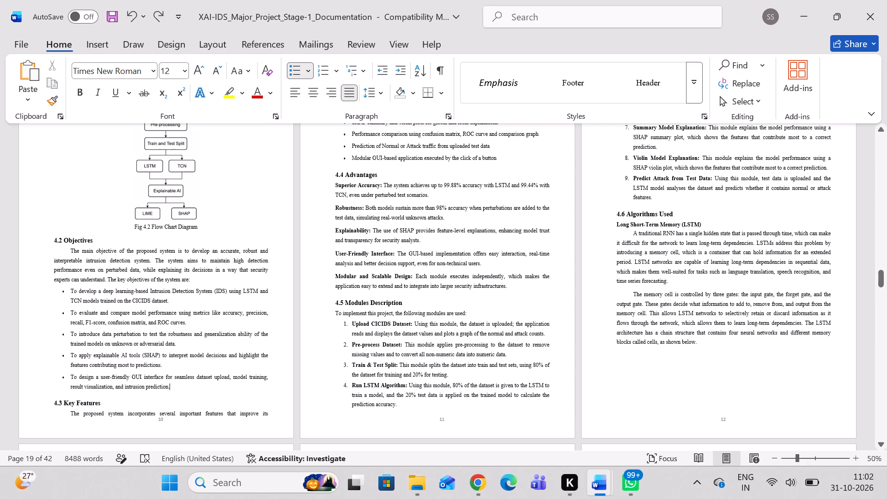
scroll(172, 384, "down", 1)
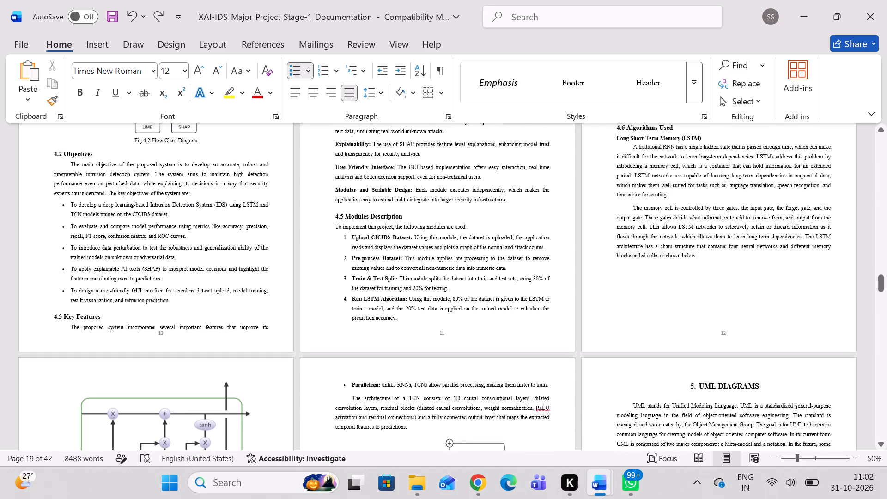
key("shift+Return")
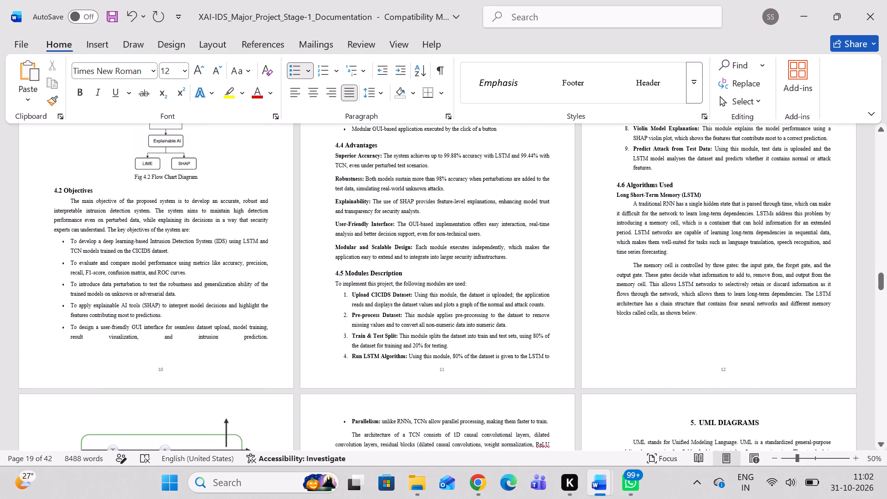
key("ctrl+z")
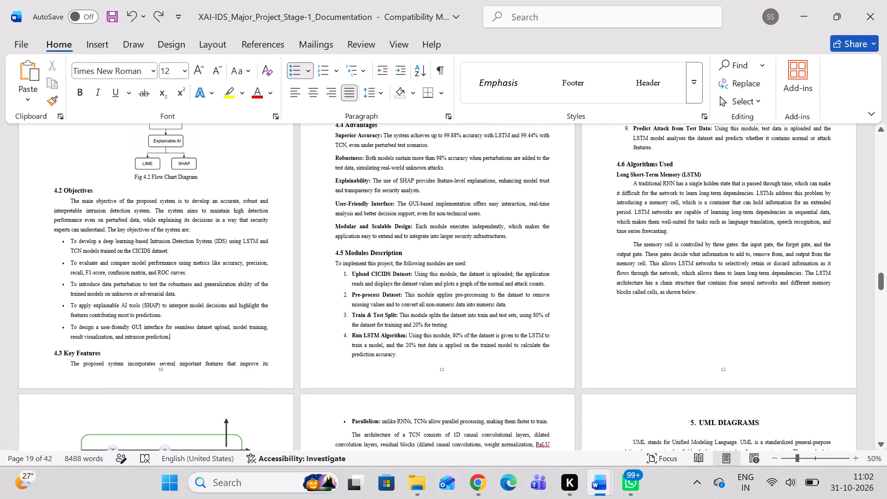
key("Return")
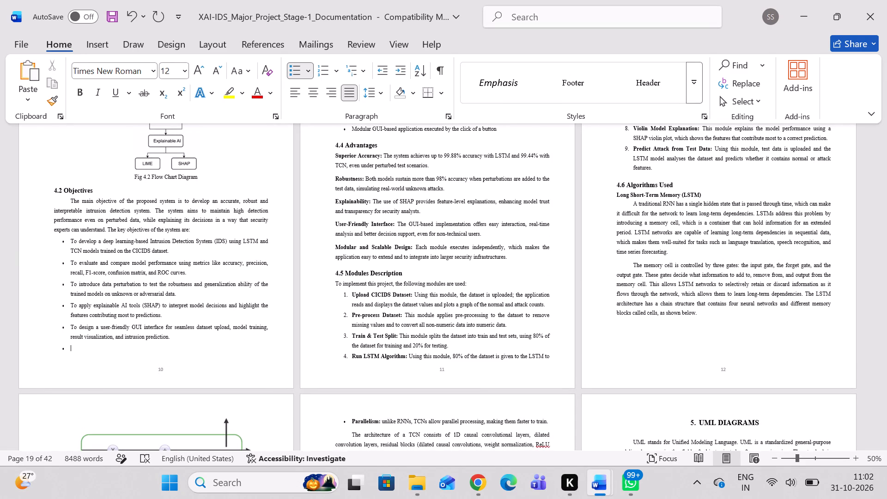
key("BackSpace")
Check the page layout of sections 4.2 Objectives to 4.6 Algorithms Used, including where the headings and lists break.
scroll(377, 303, "right", 1)
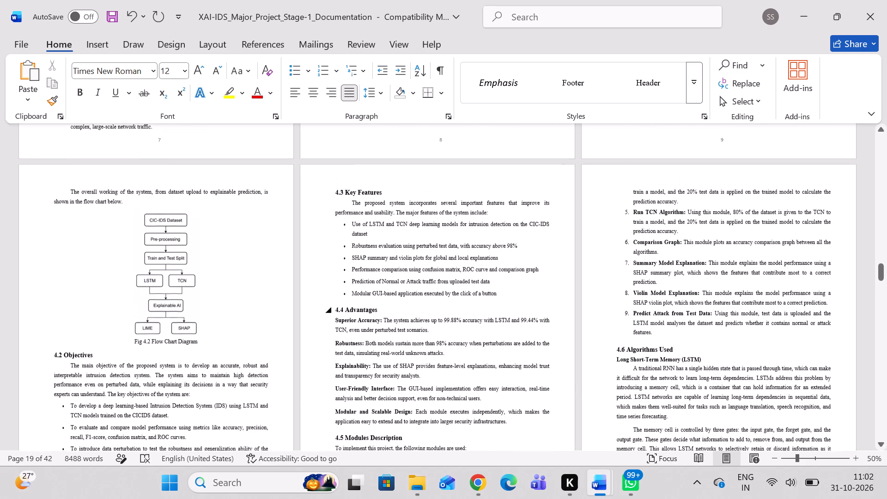
scroll(377, 303, "right", 3)
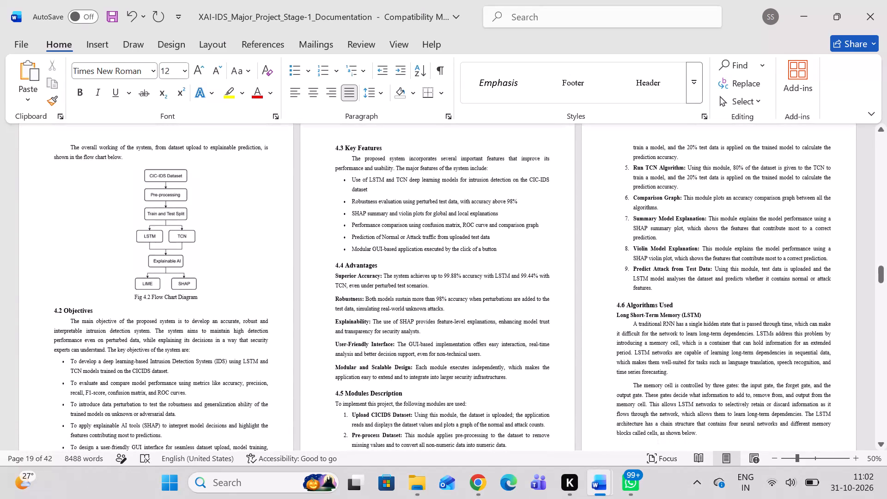
scroll(377, 303, "right", 2)
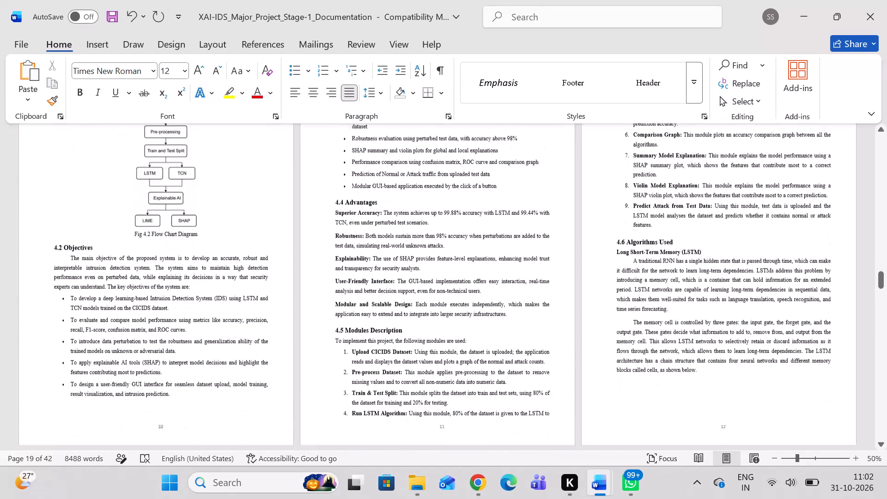
scroll(377, 303, "right", 2)
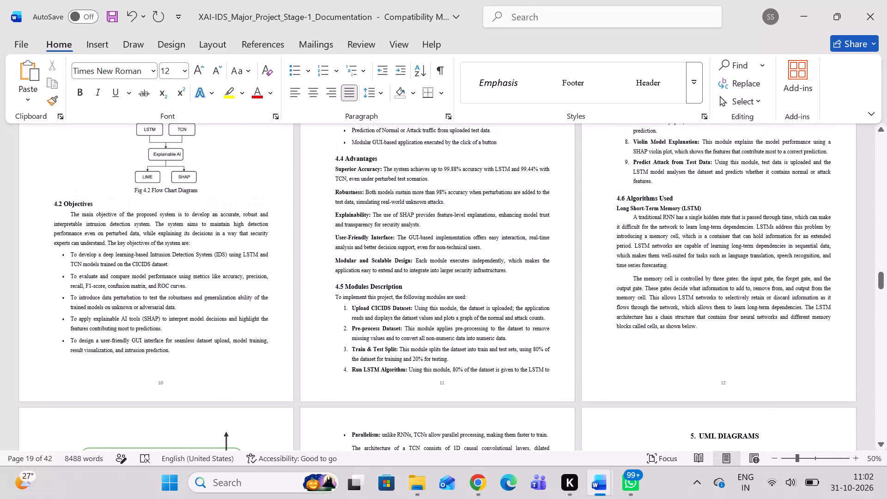
scroll(377, 303, "right", 3)
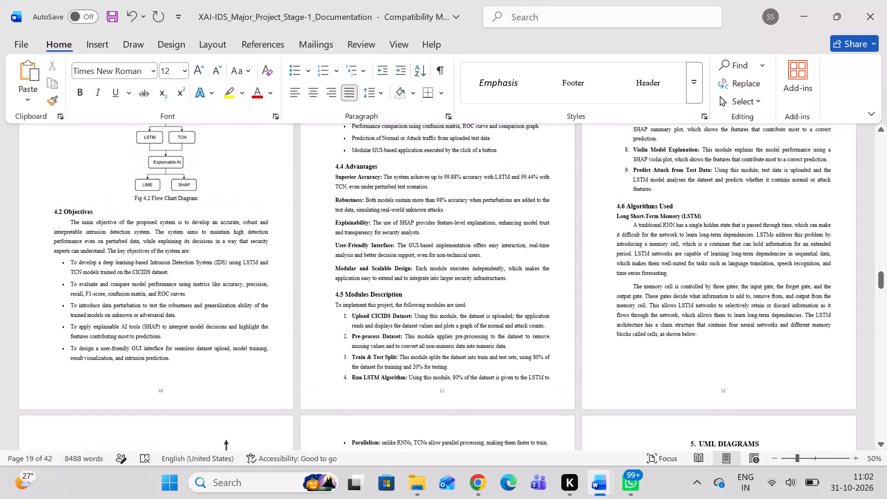
scroll(377, 303, "right", 3)
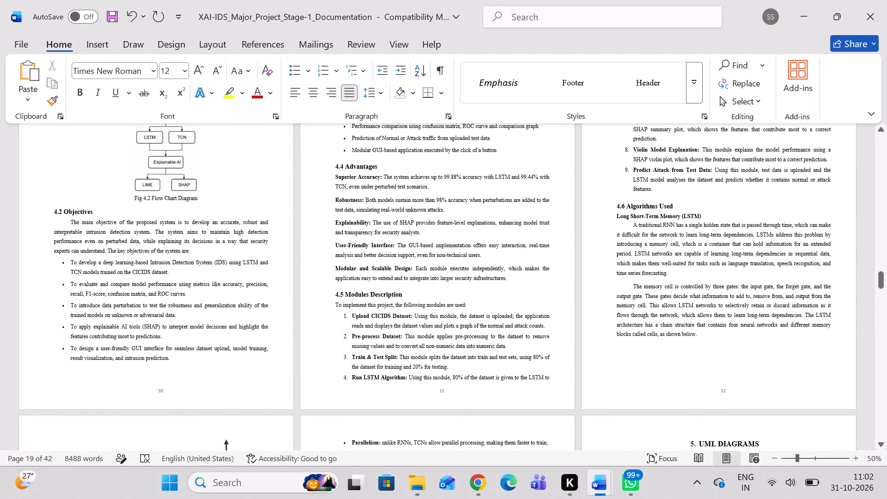
scroll(377, 303, "right", 3)
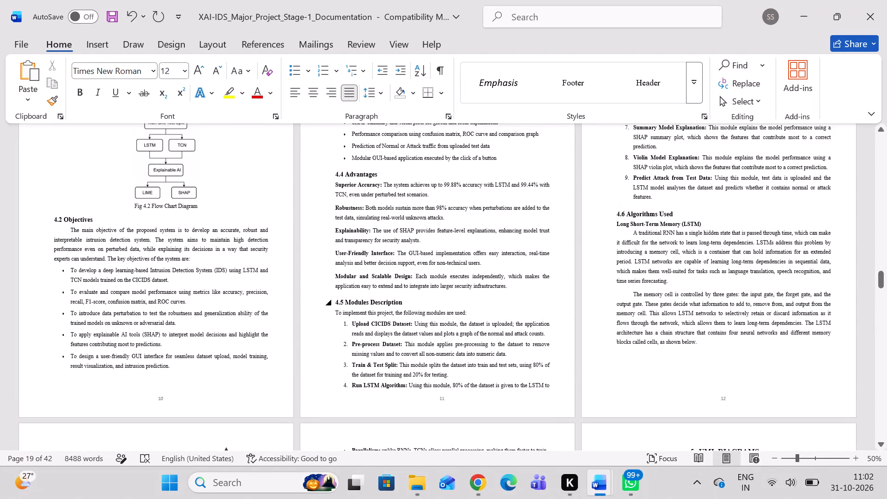
scroll(377, 303, "right", 2)
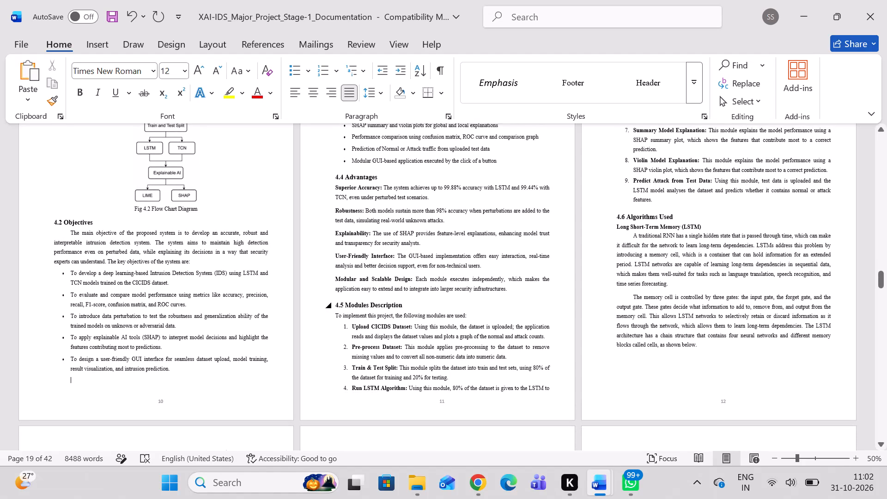
scroll(377, 303, "right", 2)
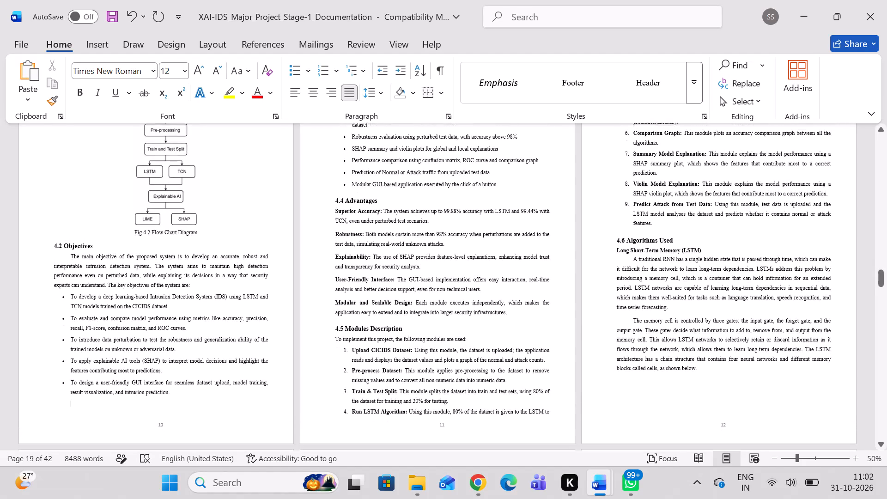
Examine the layout of the LSTM and TCN architecture pages and the opening of the UML Diagrams chapter, rechecking chapter 4.
scroll(377, 303, "right", 1)
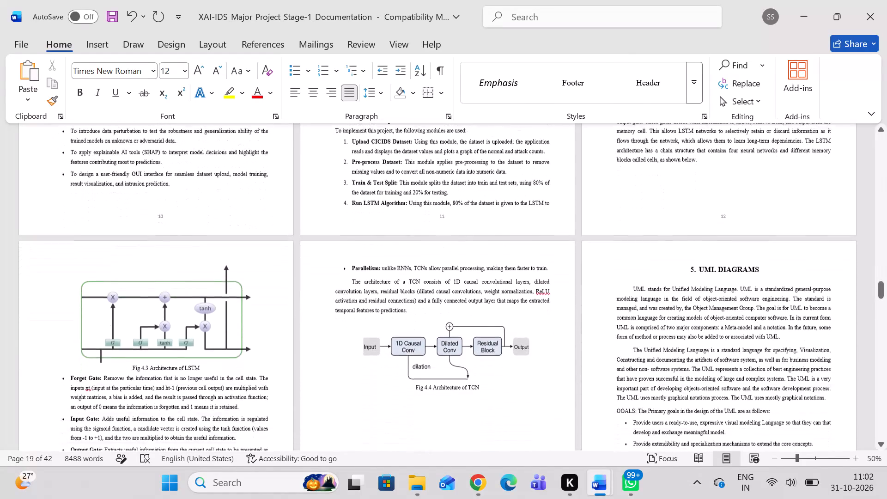
scroll(377, 303, "right", 2)
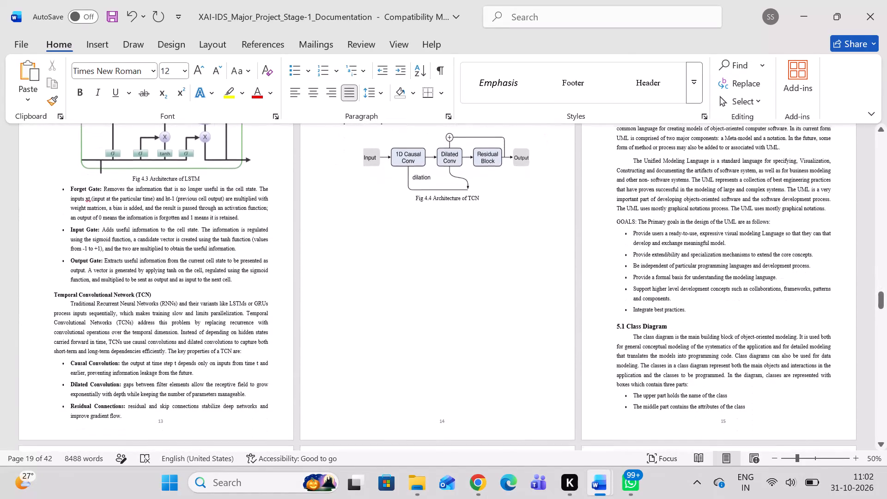
scroll(377, 303, "right", 2)
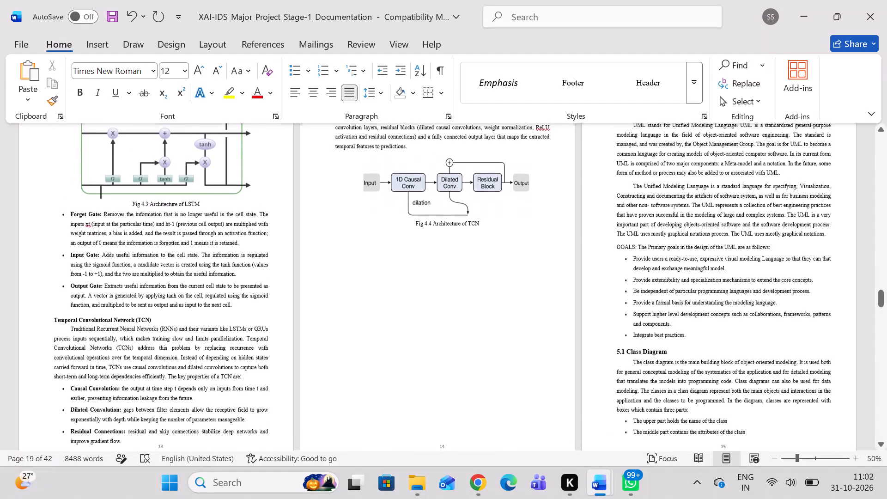
scroll(377, 303, "right", 3)
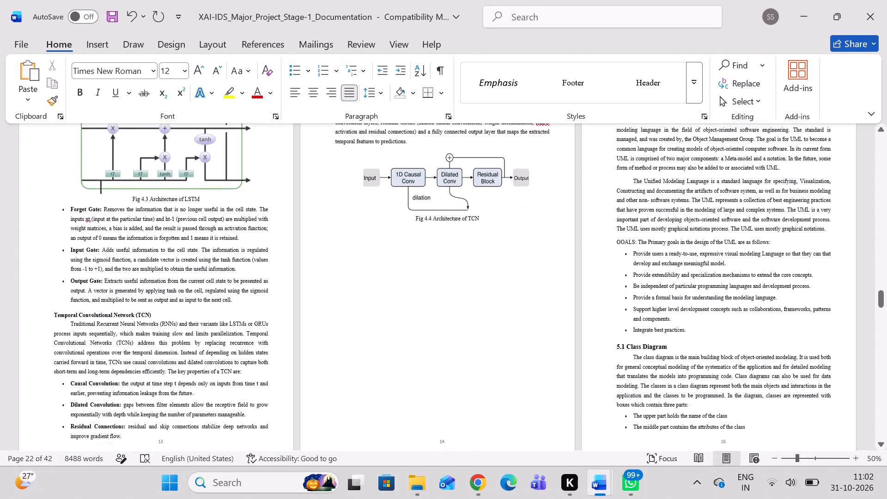
scroll(377, 303, "right", 2)
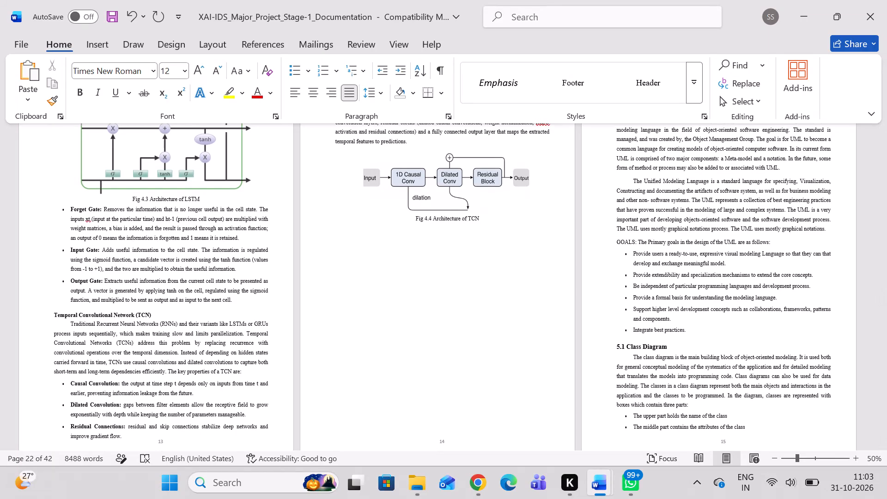
scroll(377, 303, "right", 1)
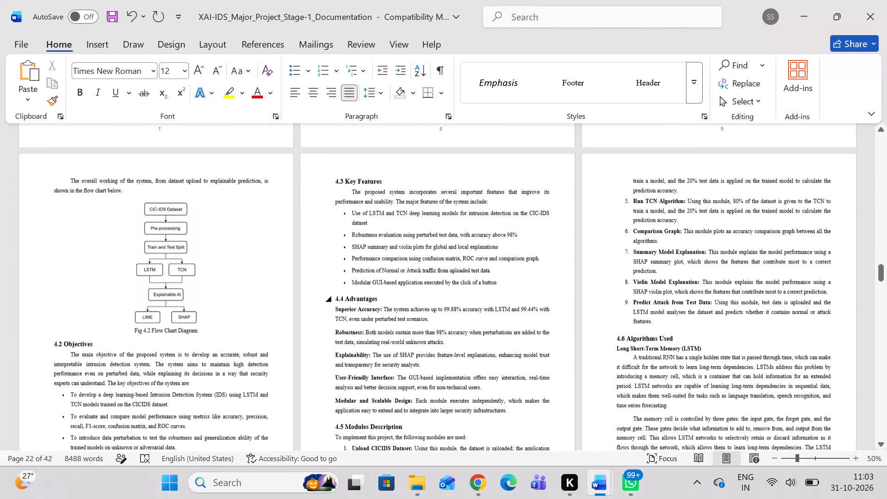
scroll(377, 303, "right", 1)
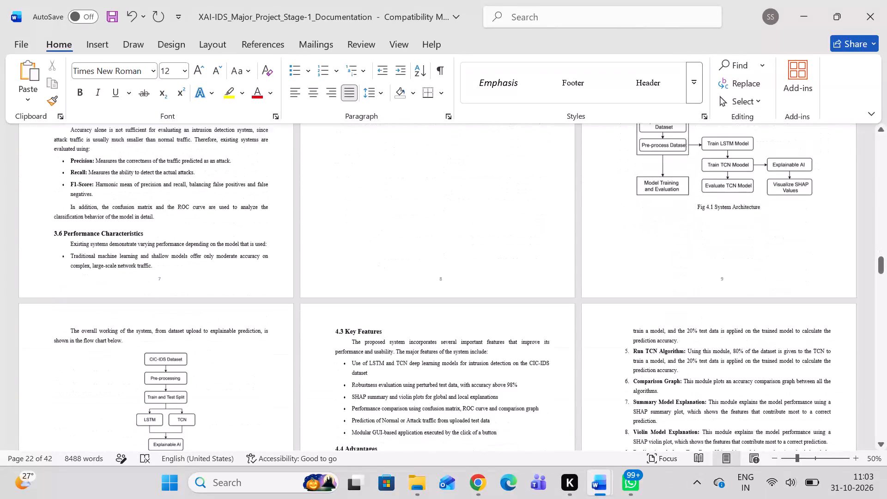
scroll(377, 303, "right", 2)
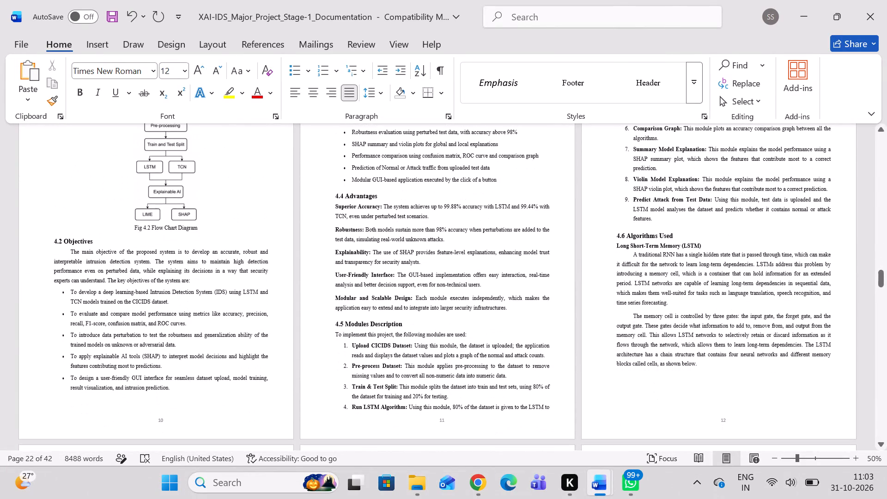
scroll(377, 303, "right", 1)
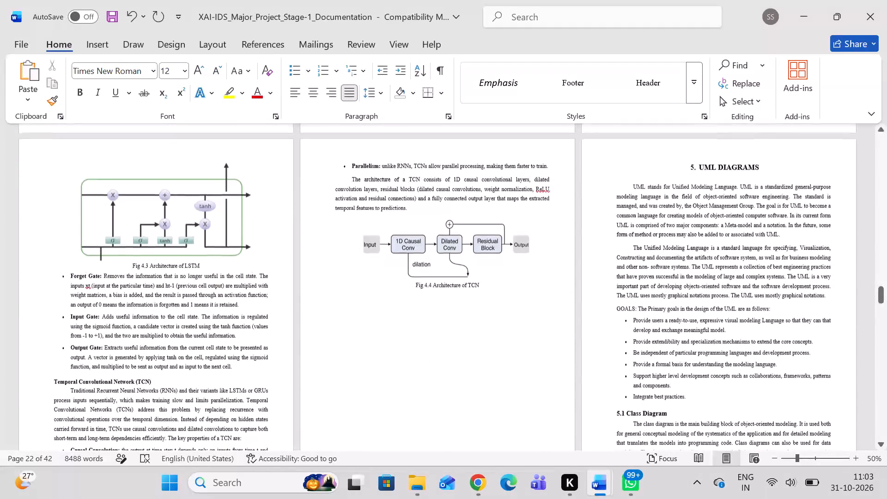
scroll(377, 303, "right", 1)
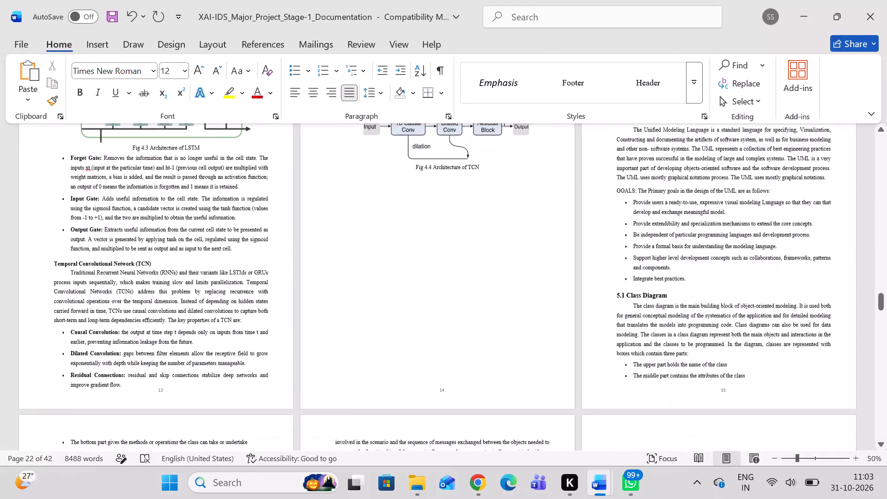
scroll(377, 303, "right", 1)
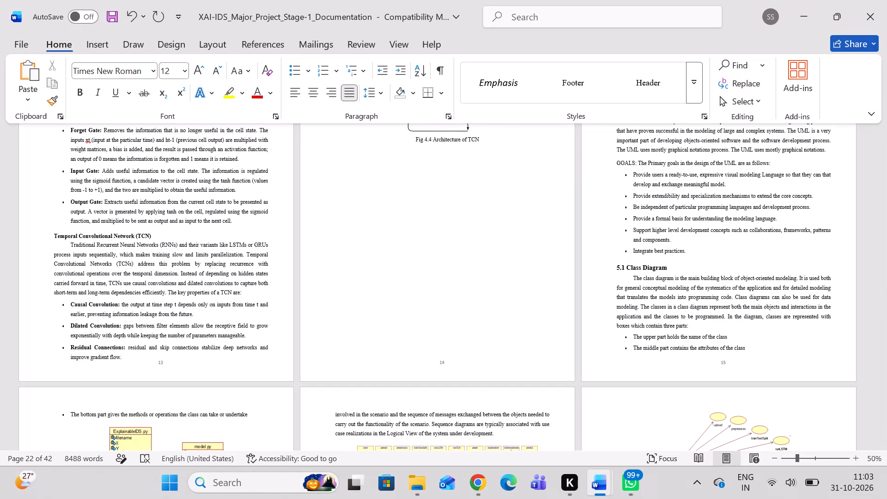
Examine the page layout of the Component, Deployment and Data Flow Diagram sections and the start of the Software Environment chapter.
scroll(424, 306, "down", 1)
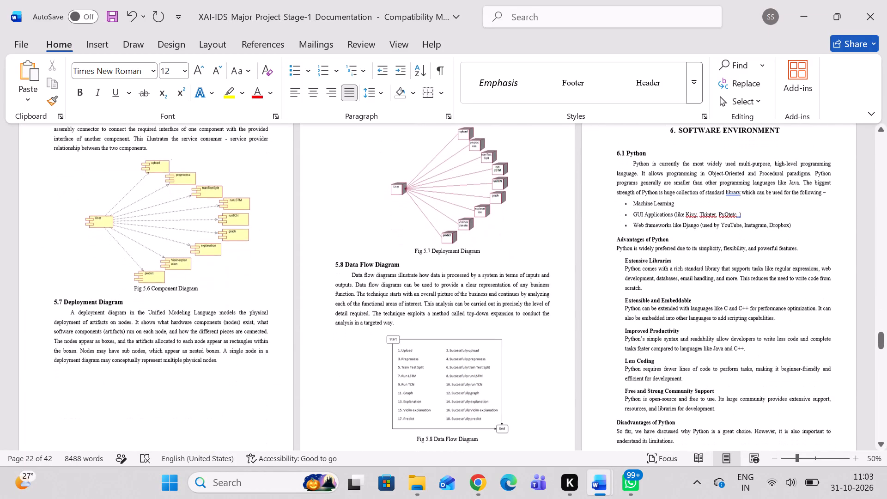
scroll(424, 306, "down", 1)
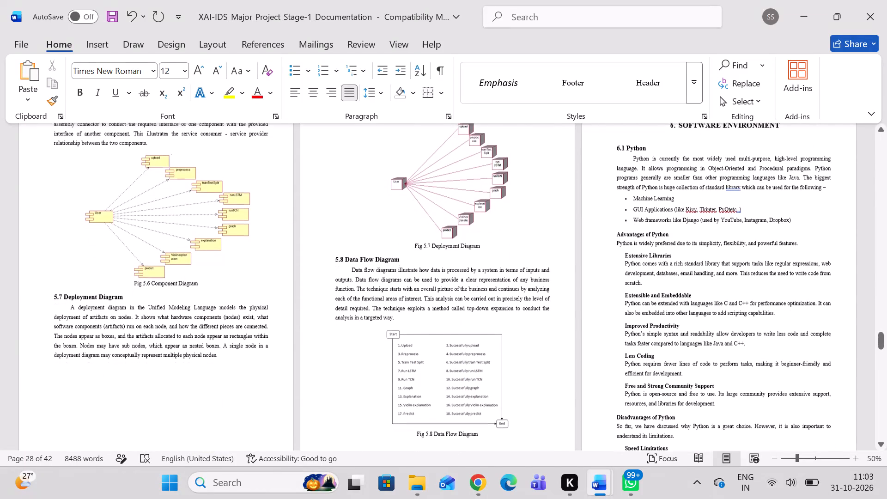
scroll(424, 306, "down", 4)
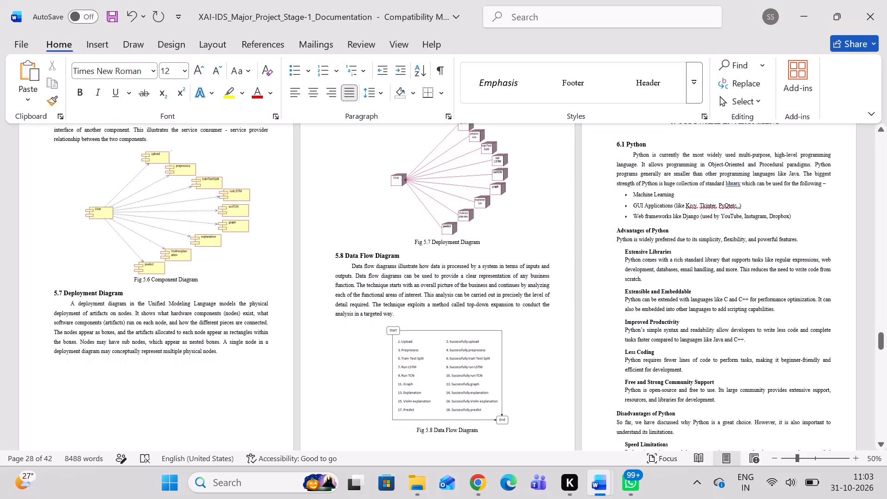
scroll(424, 306, "down", 1)
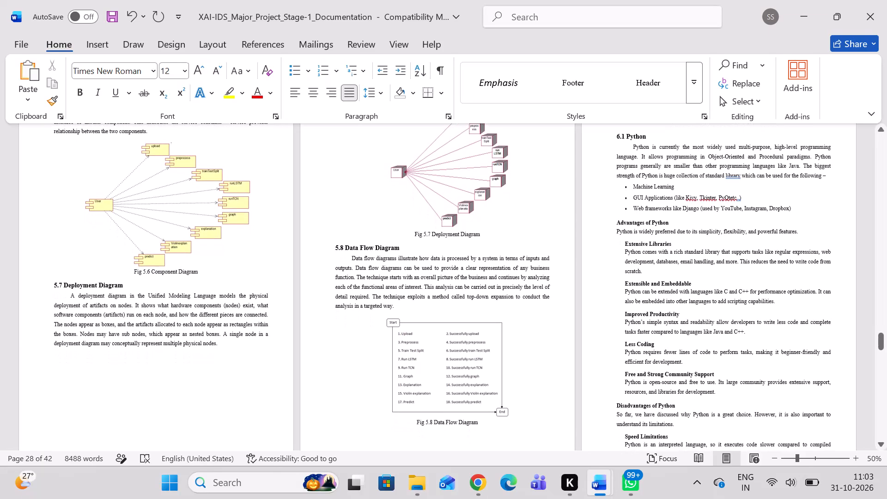
scroll(424, 306, "down", 2)
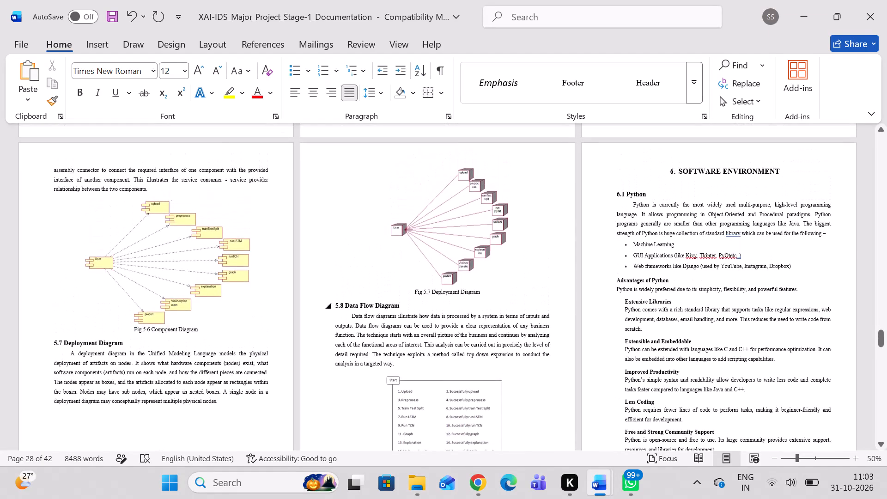
scroll(424, 306, "down", 2)
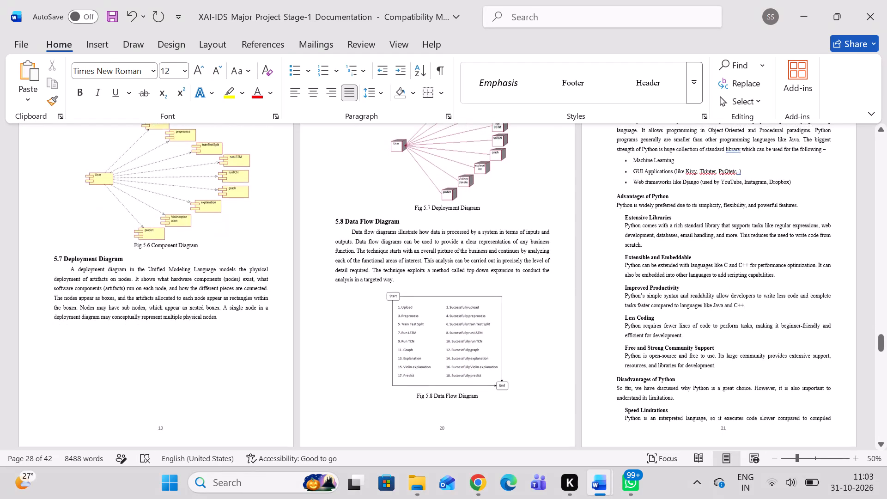
scroll(424, 306, "down", 1)
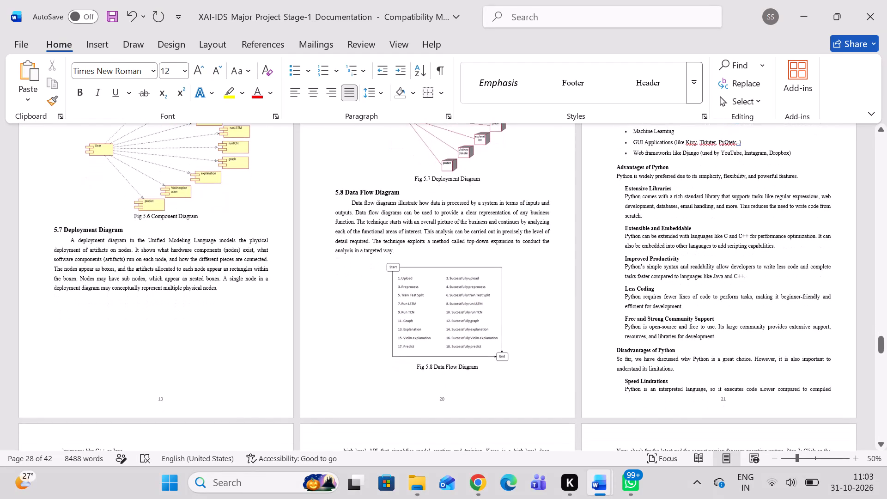
scroll(425, 308, "up", 1)
scroll(425, 308, "down", 1)
scroll(425, 308, "up", 1)
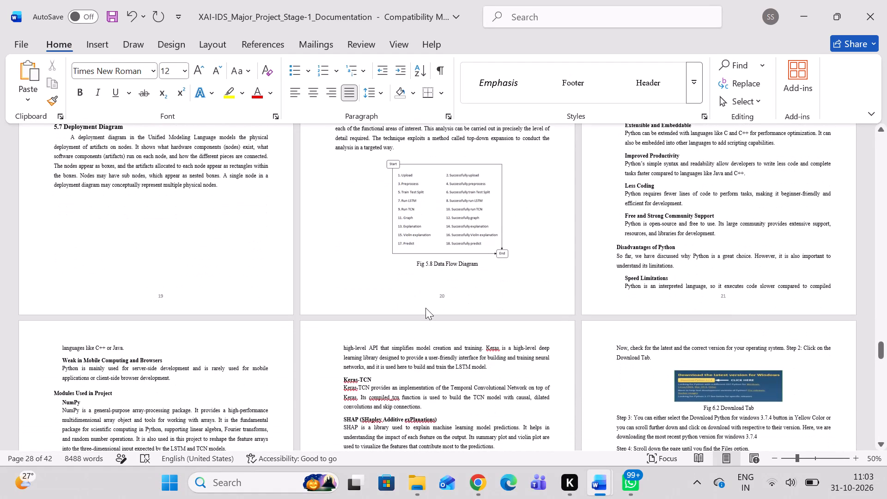
scroll(425, 308, "up", 2)
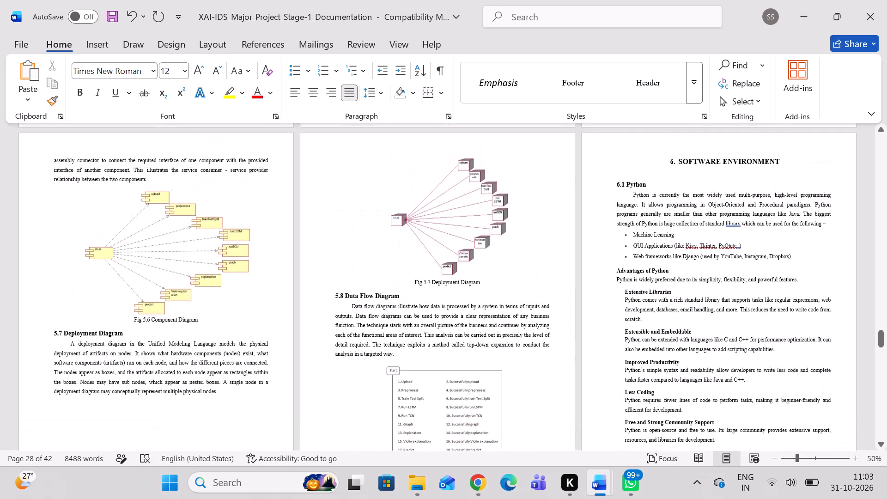
Stretch the Fig 5.3 sequence diagram slightly taller, keeping its width, to fill more of its page.
scroll(425, 308, "up", 1)
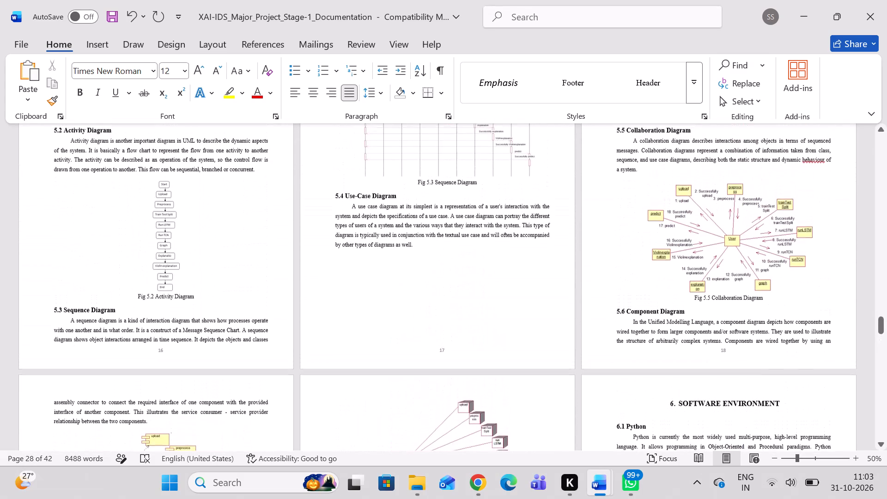
scroll(425, 308, "up", 1)
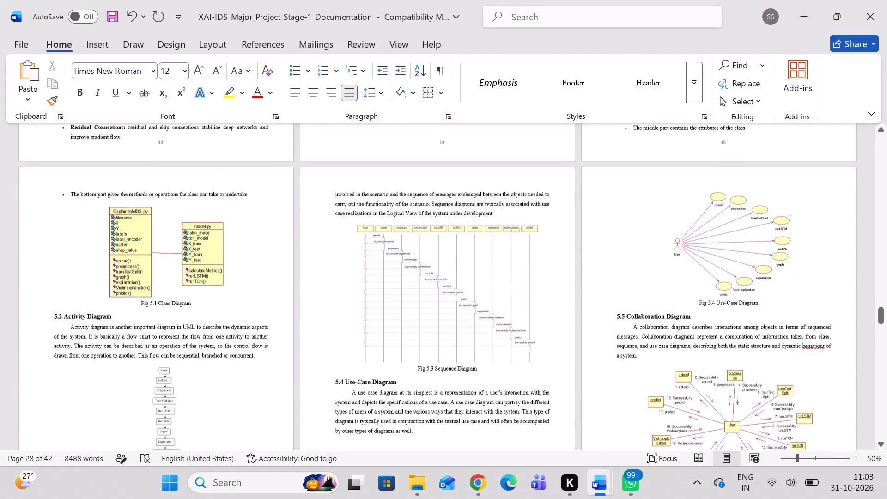
scroll(425, 308, "up", 3)
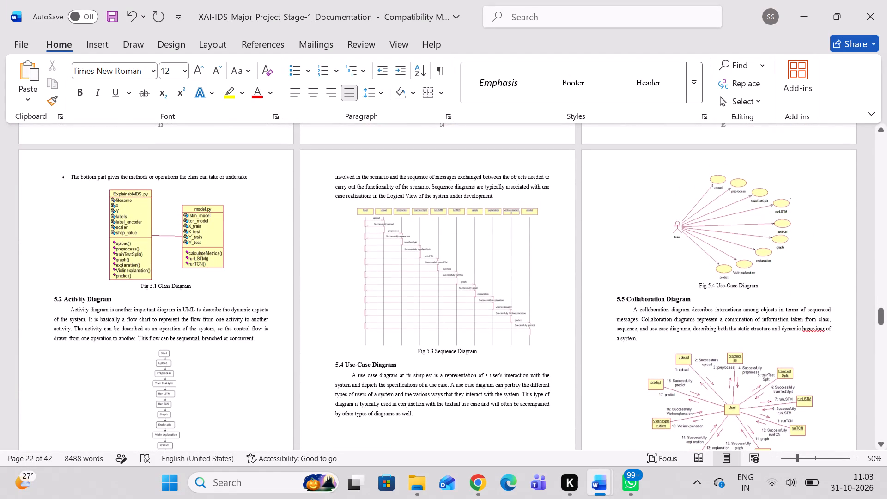
scroll(425, 308, "up", 1)
left_click(425, 308)
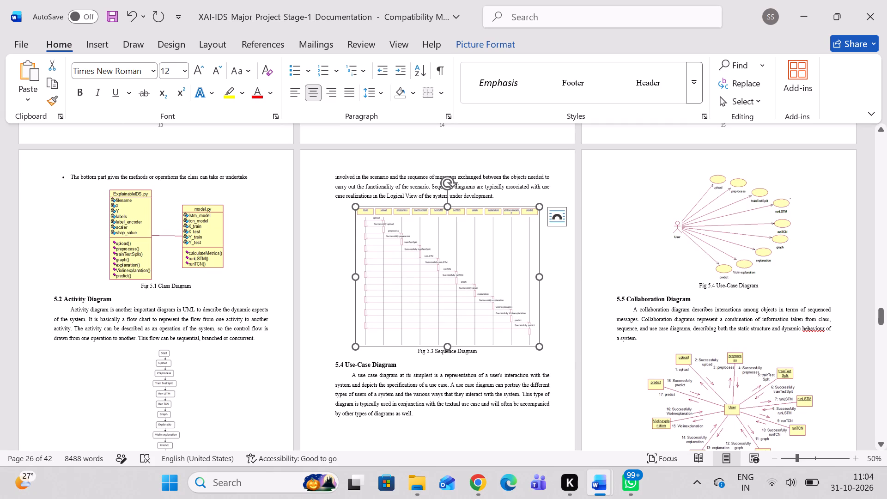
left_click_drag(448, 347, 450, 360)
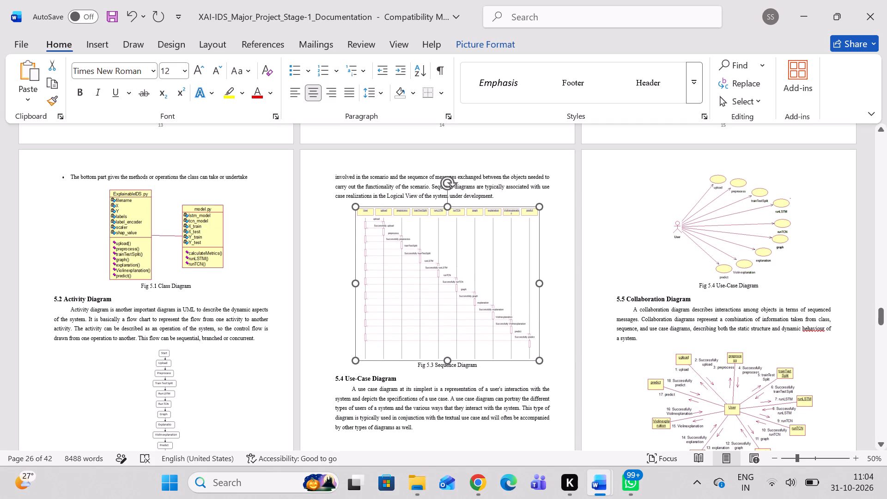
left_click_drag(450, 360, 450, 364)
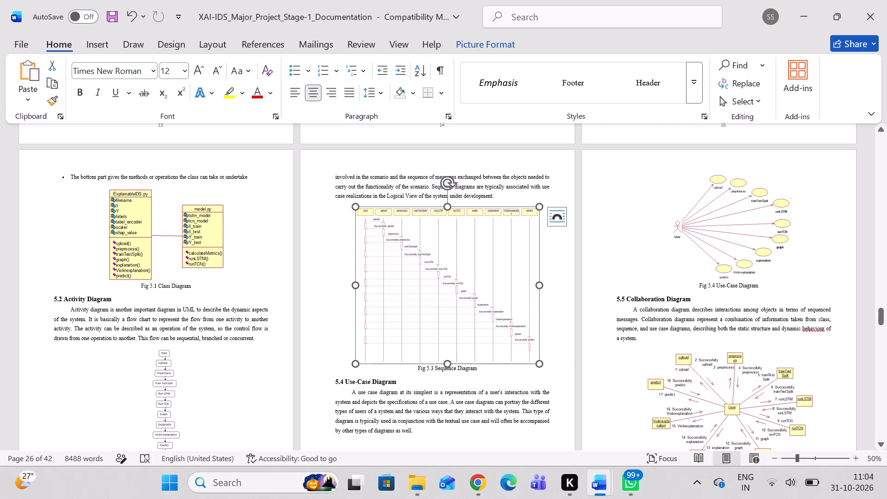
Widen the Fig 5.3 sequence diagram to nearly the full text width, keeping its height.
left_click_drag(356, 284, 338, 284)
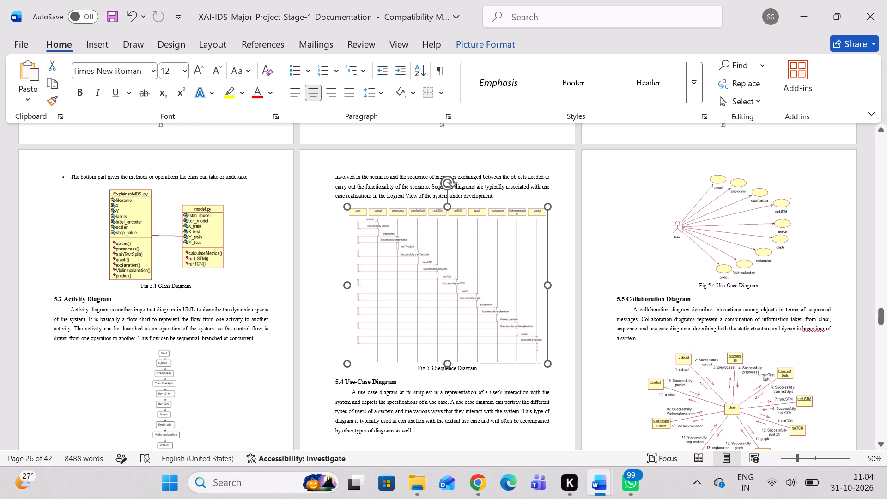
left_click_drag(338, 284, 340, 284)
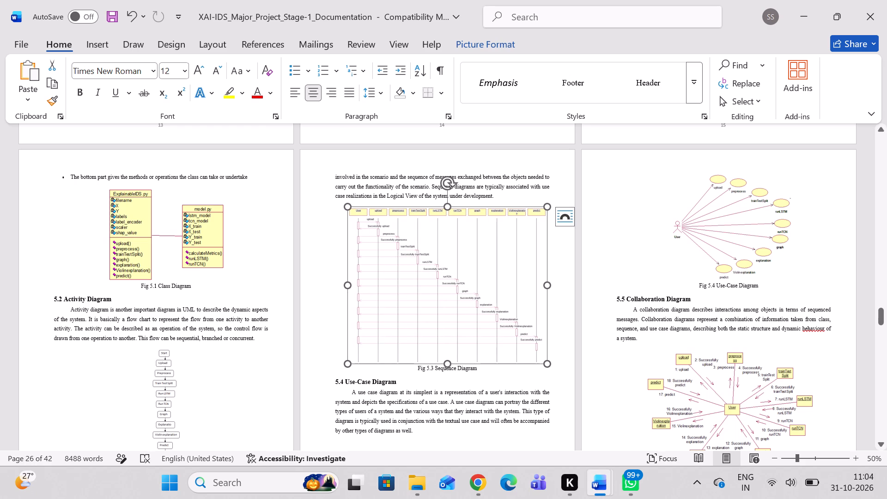
left_click(450, 444)
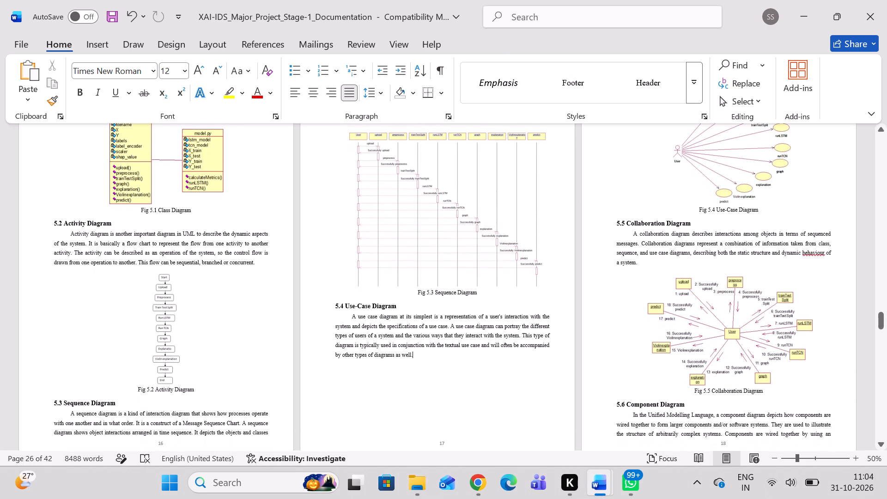
Insert a blank line between the Fig 5.3 Sequence Diagram caption and the 5.4 Use-Case Diagram heading.
left_click(542, 291)
key("Return")
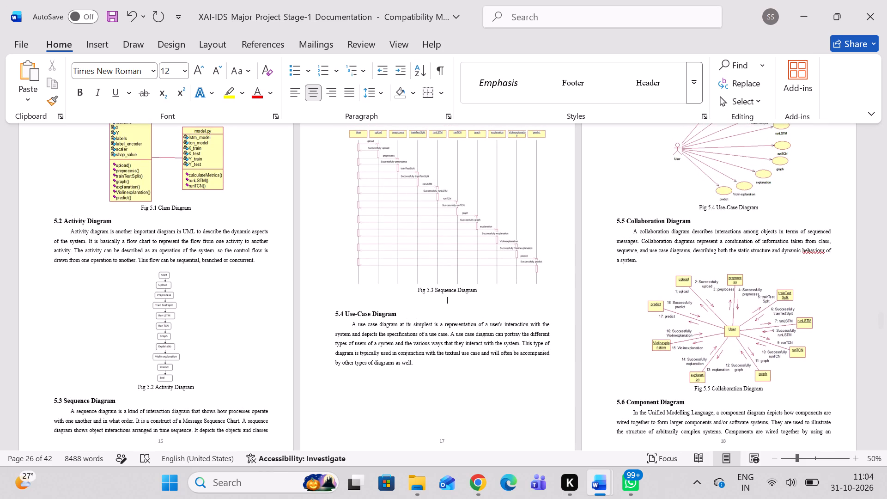
Examine the page layout from section 5.6 Component Diagram through chapter 6 Software Environment to chapter 7 System Requirements Specification.
scroll(595, 359, "down", 1)
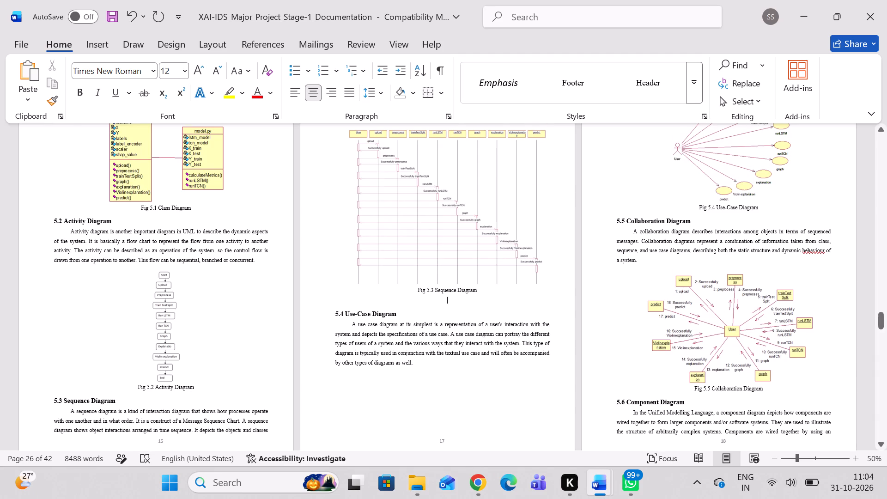
scroll(595, 359, "down", 1)
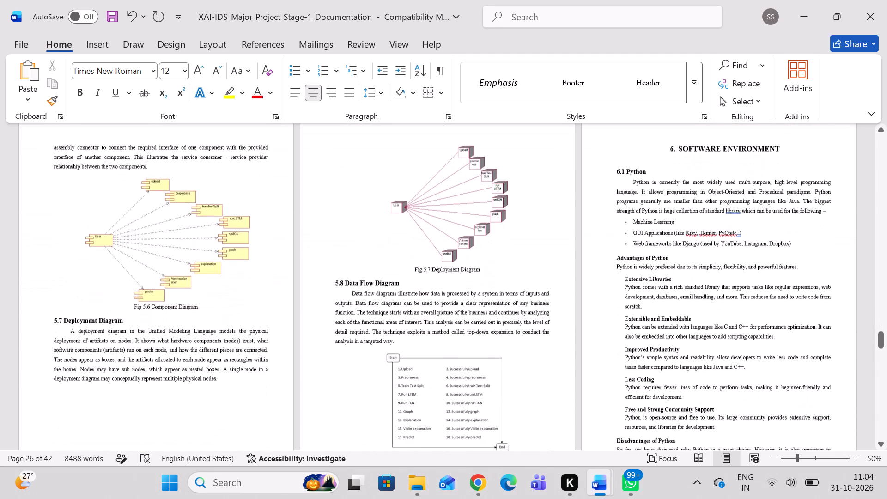
scroll(595, 359, "down", 1)
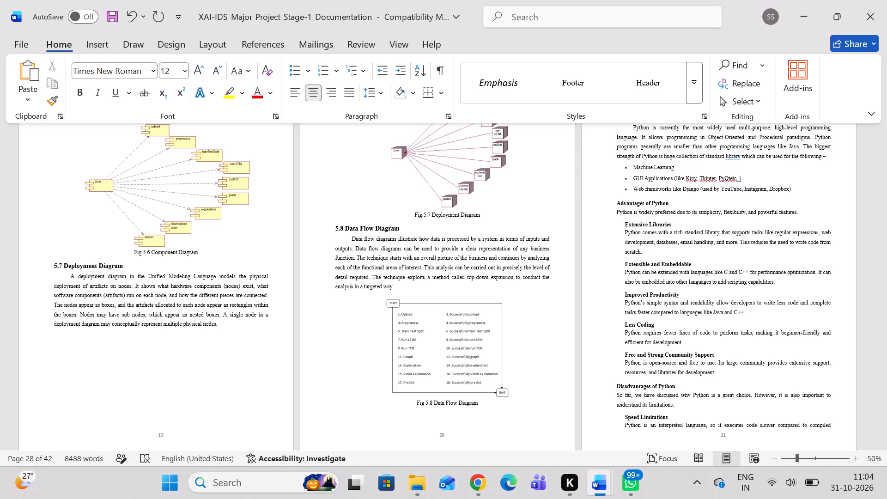
scroll(595, 359, "down", 1)
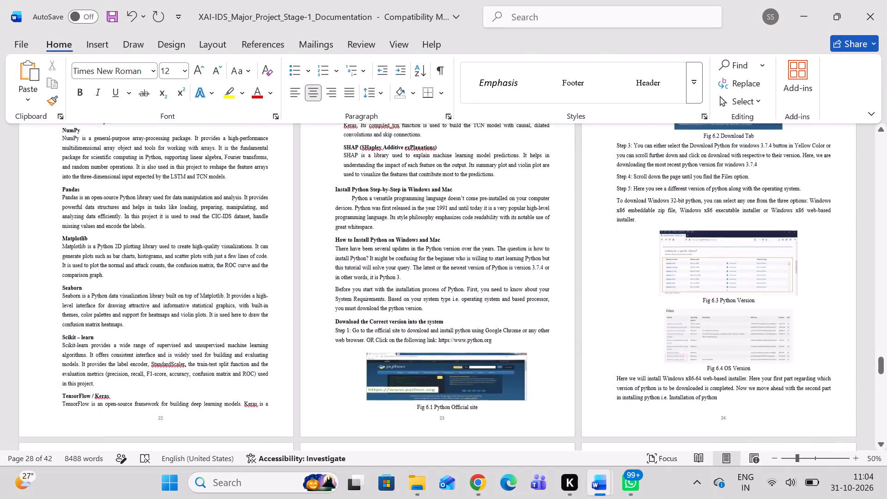
scroll(595, 359, "down", 1)
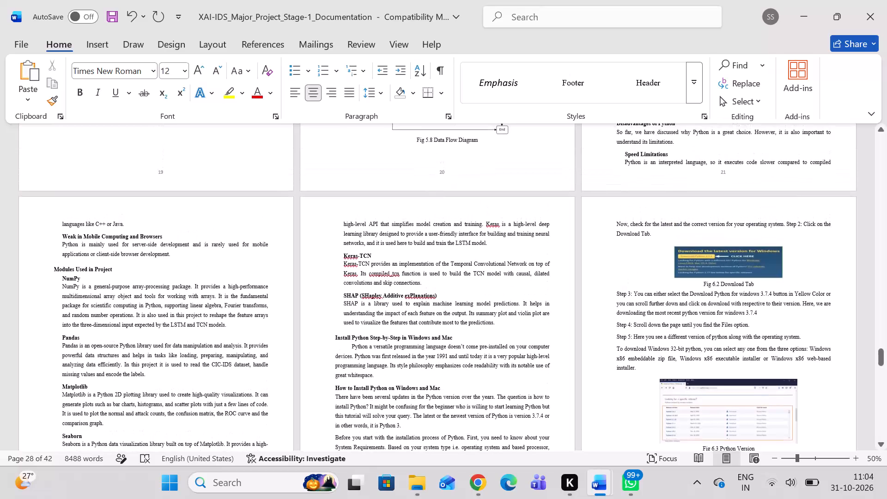
scroll(689, 352, "up", 1)
scroll(689, 352, "down", 1)
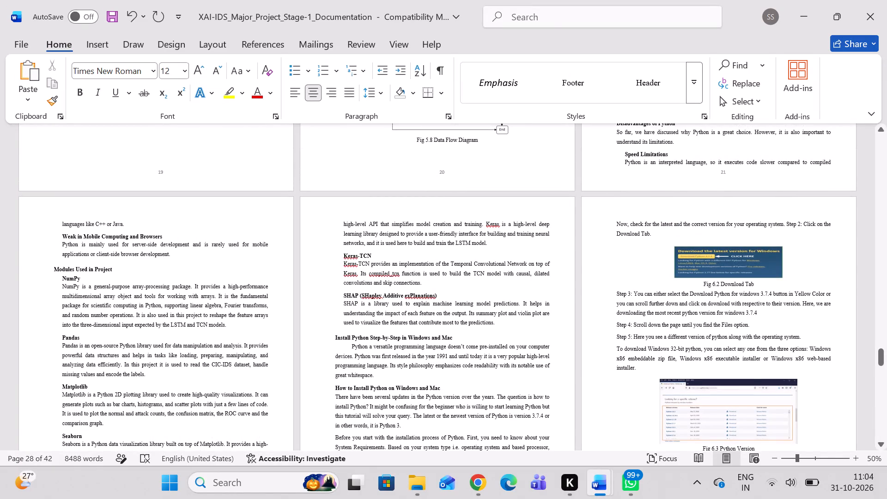
scroll(689, 352, "down", 1)
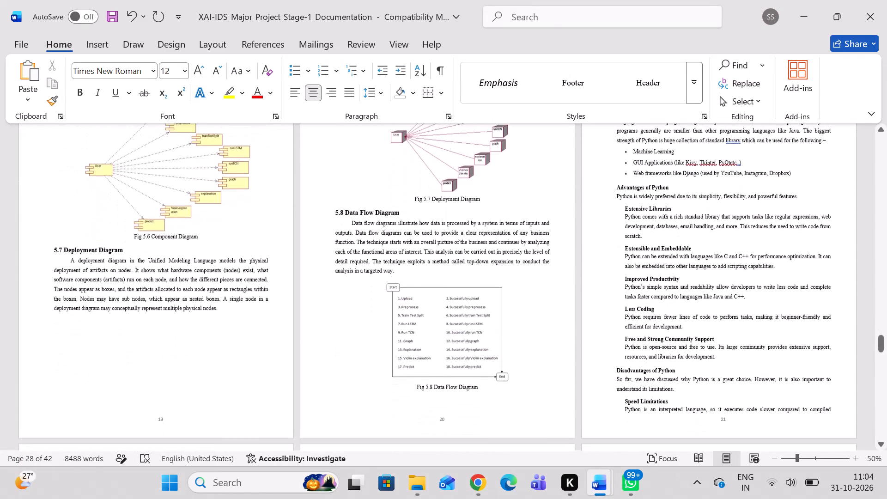
scroll(689, 352, "down", 2)
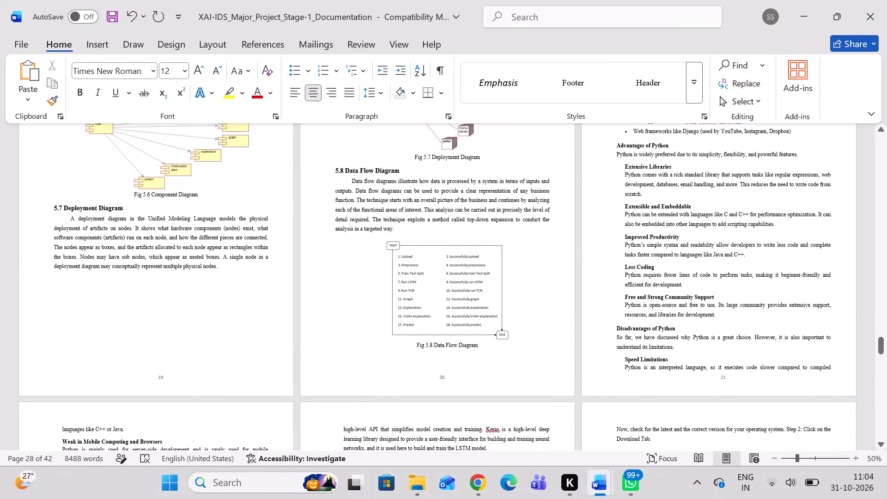
scroll(689, 352, "down", 1)
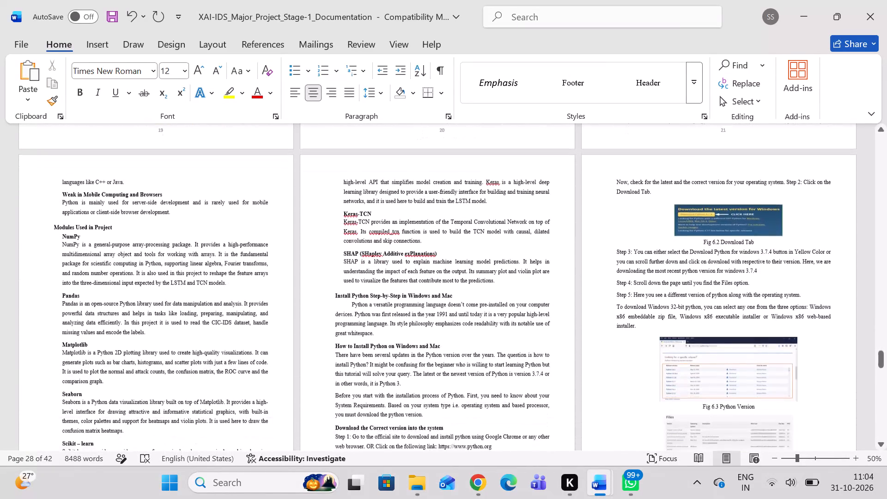
scroll(689, 352, "down", 1)
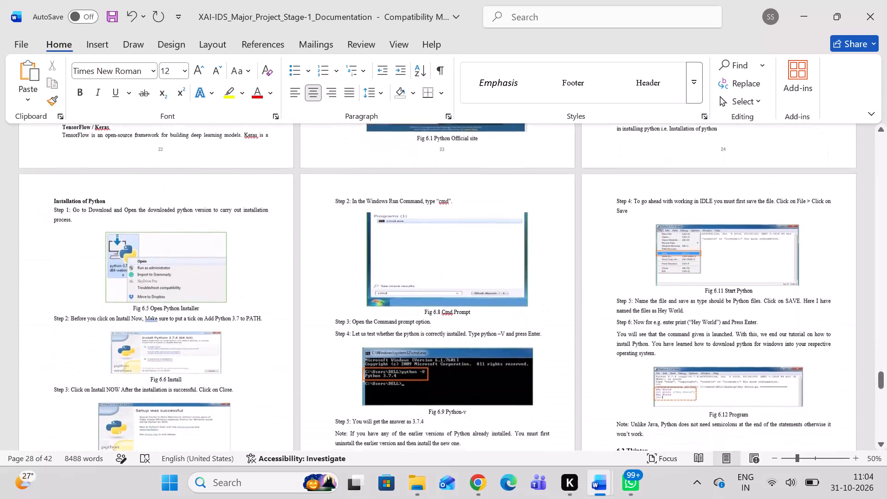
scroll(689, 352, "down", 1)
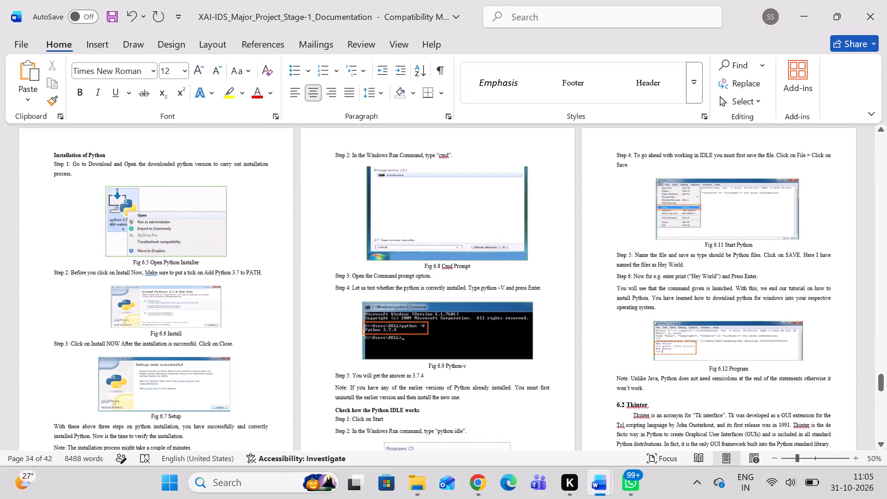
scroll(692, 342, "down", 1)
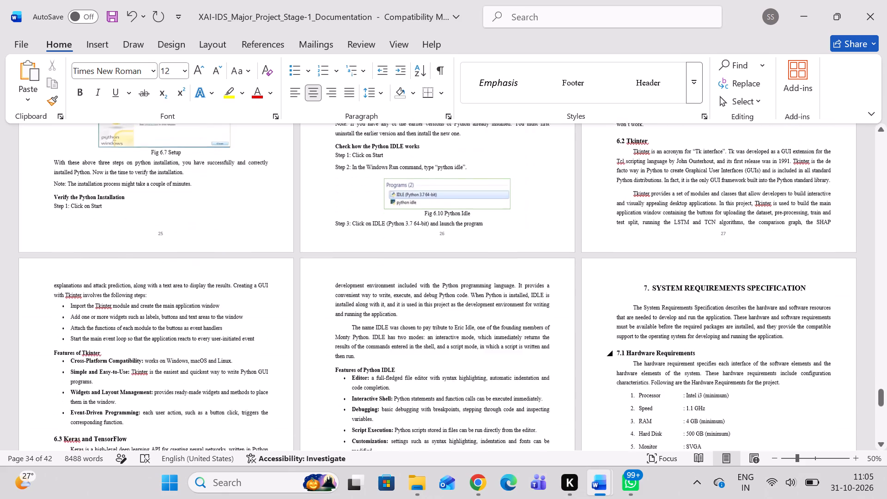
scroll(692, 342, "down", 1)
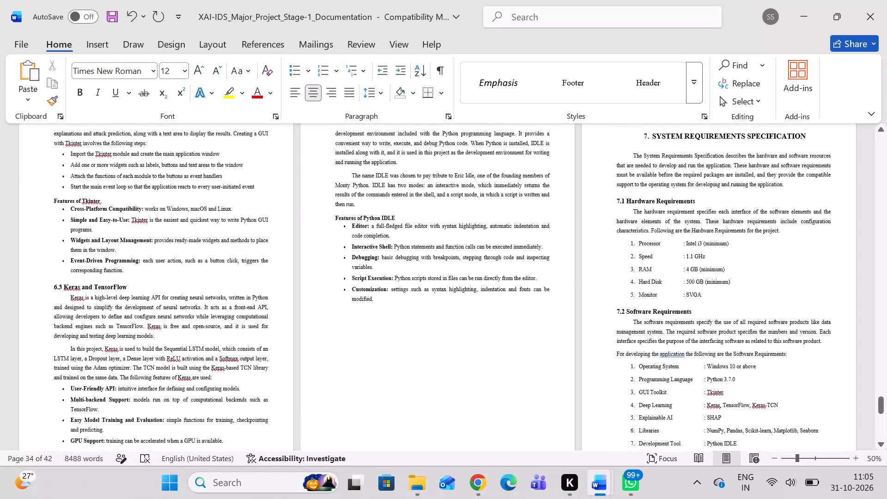
scroll(692, 342, "down", 1)
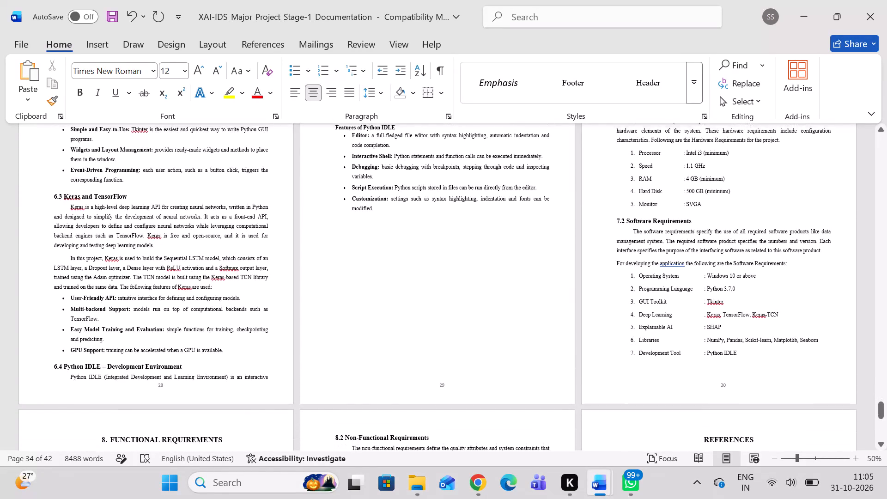
Move the 6.4 Python IDLE heading and its opening line onto the following page by adding an empty line after the GPU Support bullet.
scroll(692, 342, "down", 1)
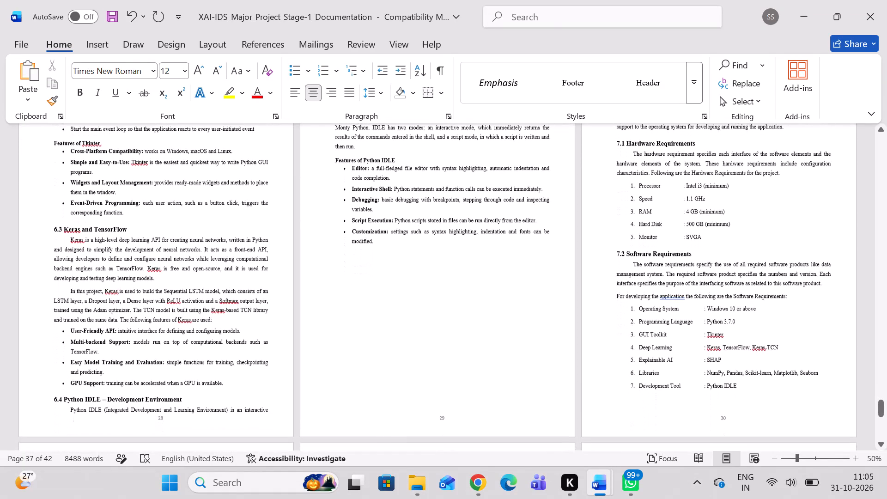
left_click(54, 399)
key("Left")
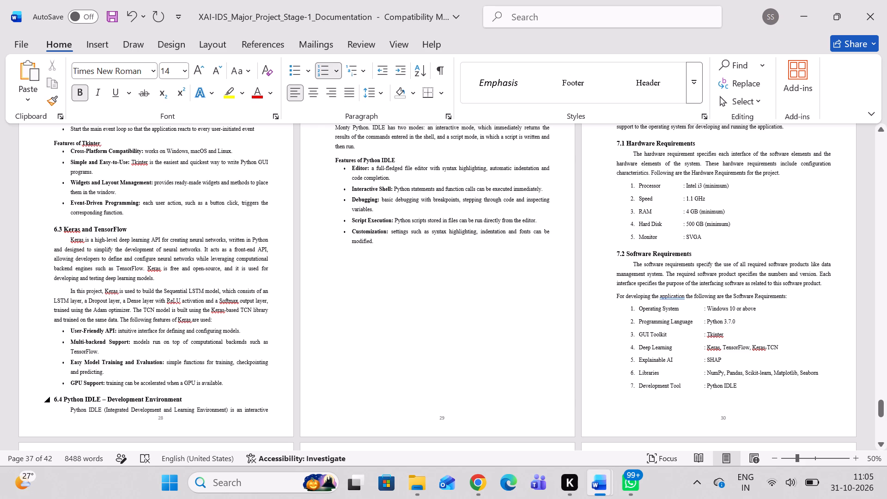
key("Left")
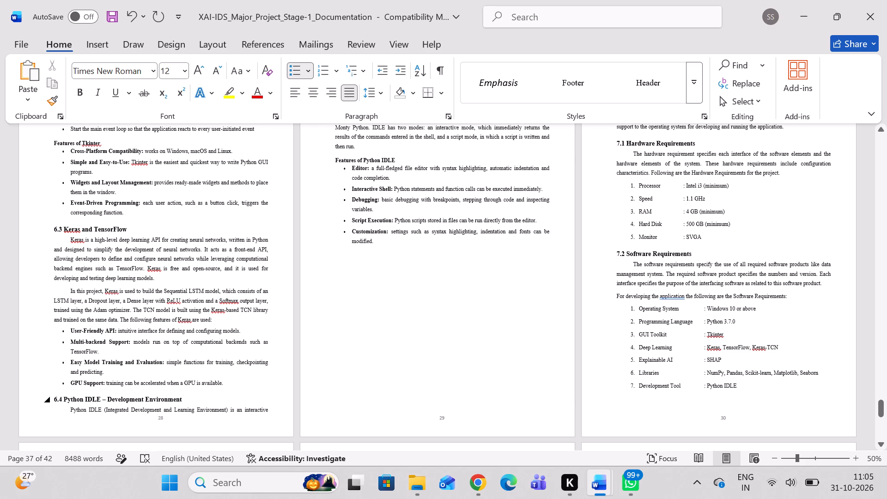
left_click(55, 399)
left_click(231, 382)
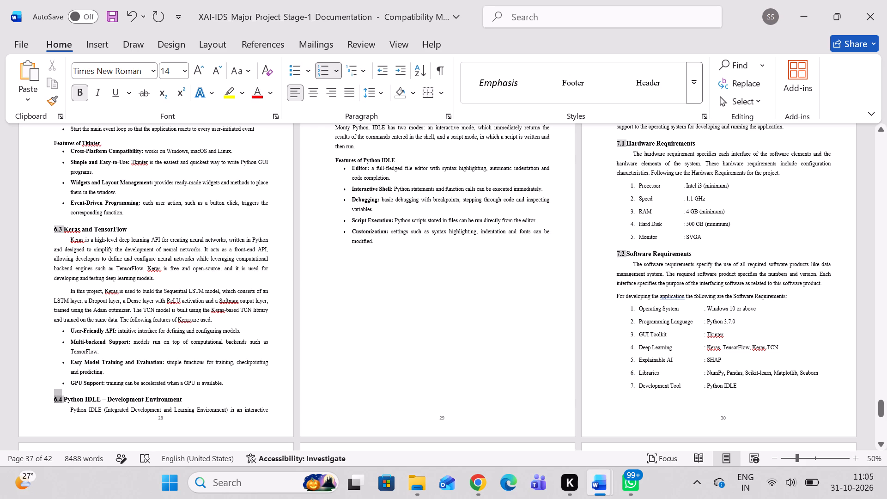
key("Return")
key("BackSpace")
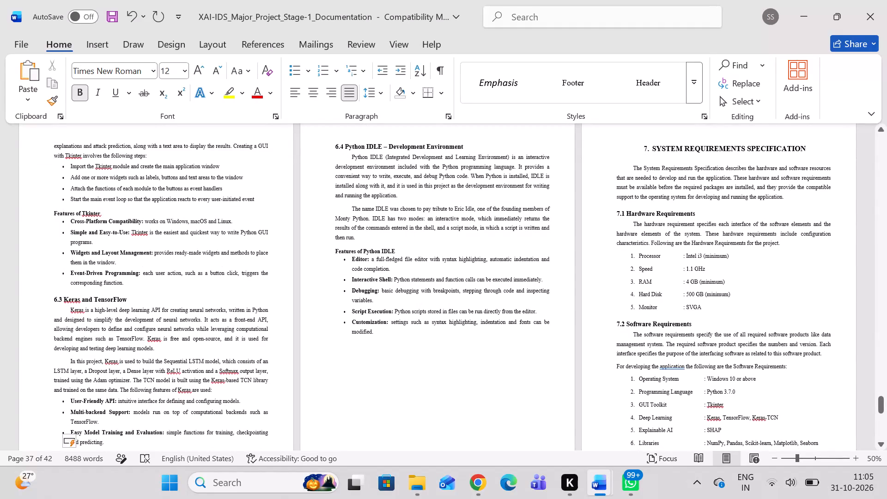
Examine the page layout of chapter 7, the Functional and Non-Functional Requirements sections and the References page.
scroll(469, 385, "right", 1)
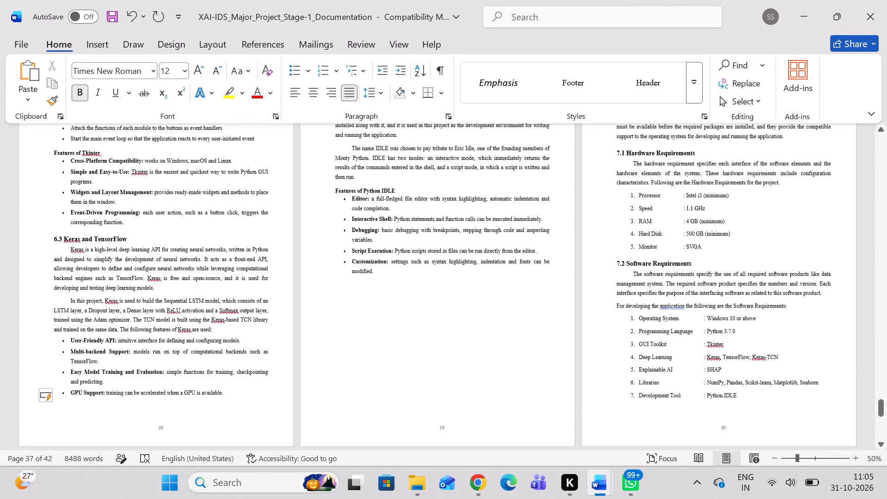
scroll(469, 385, "right", 3)
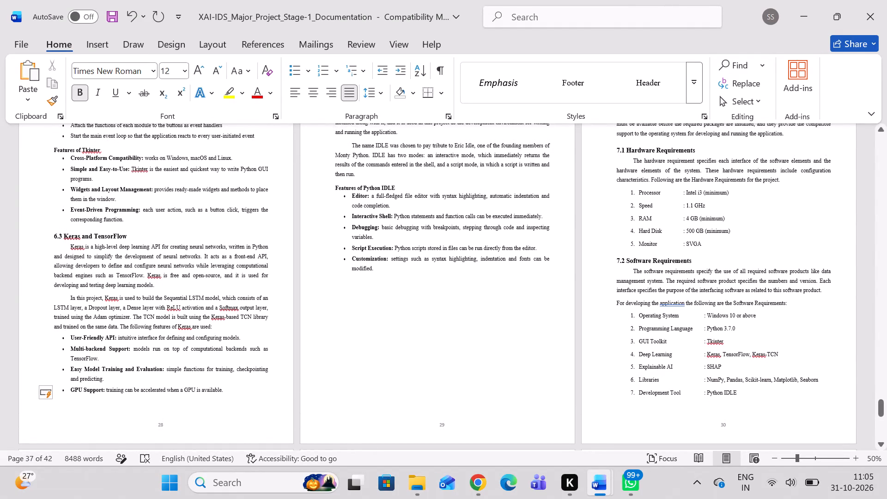
scroll(469, 385, "right", 3)
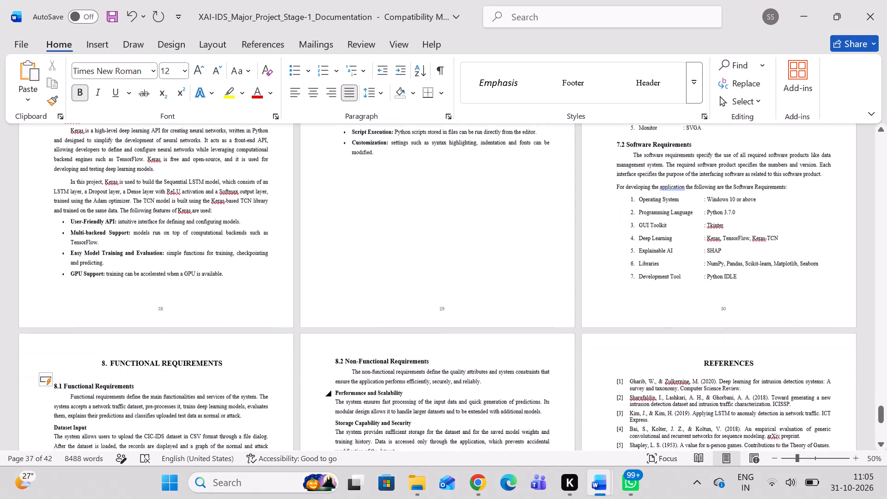
scroll(469, 385, "right", 1)
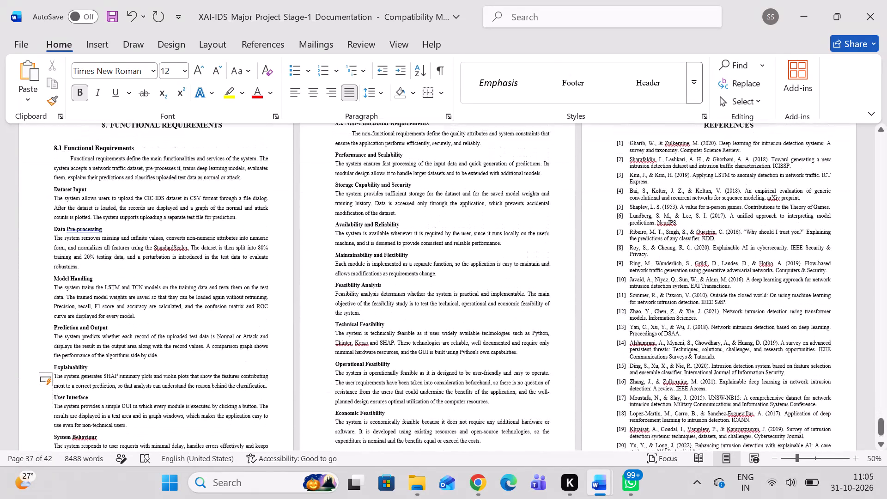
scroll(469, 385, "right", 2)
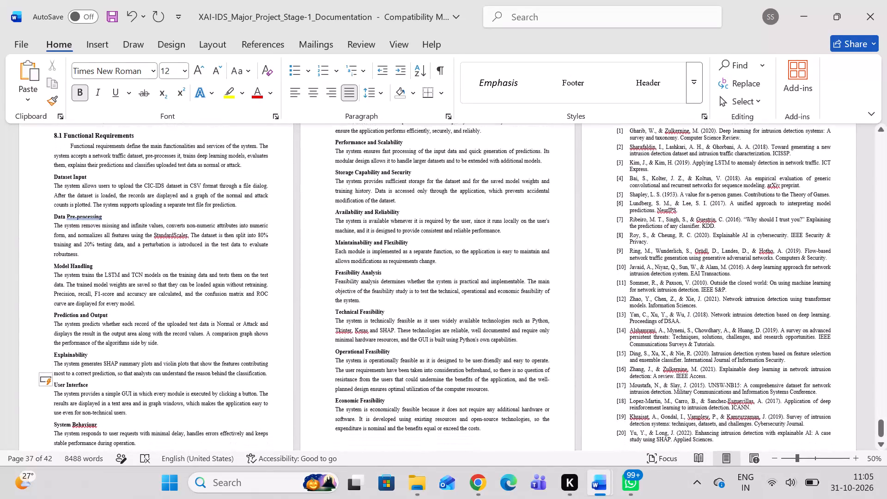
scroll(469, 385, "right", 1)
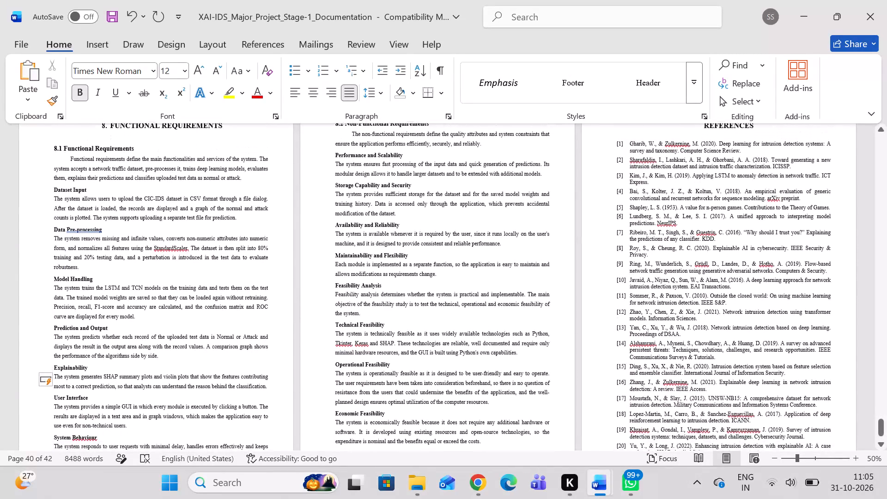
scroll(469, 385, "right", 2)
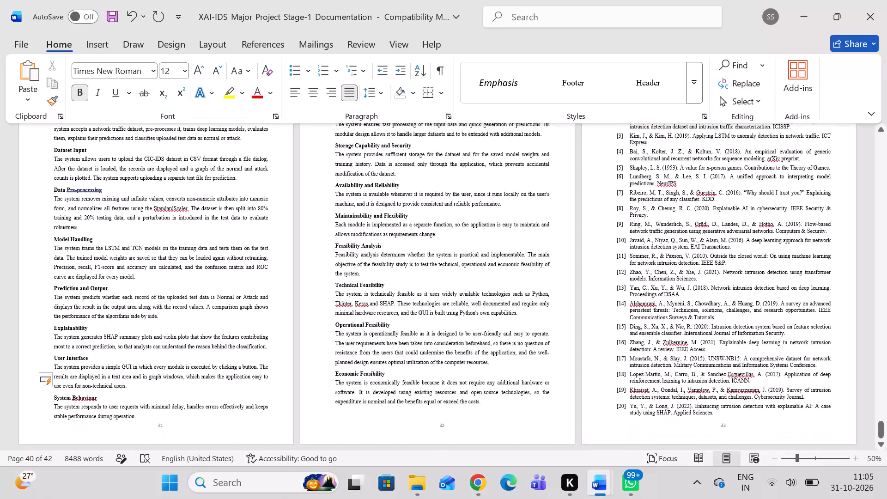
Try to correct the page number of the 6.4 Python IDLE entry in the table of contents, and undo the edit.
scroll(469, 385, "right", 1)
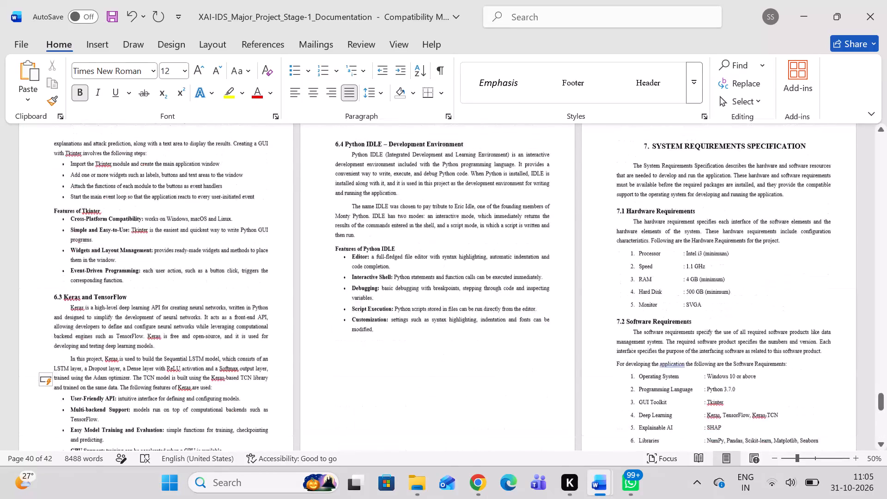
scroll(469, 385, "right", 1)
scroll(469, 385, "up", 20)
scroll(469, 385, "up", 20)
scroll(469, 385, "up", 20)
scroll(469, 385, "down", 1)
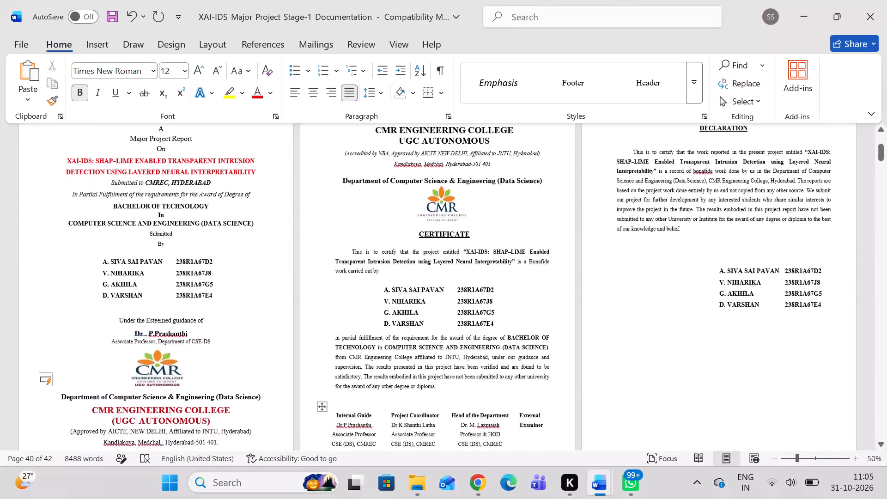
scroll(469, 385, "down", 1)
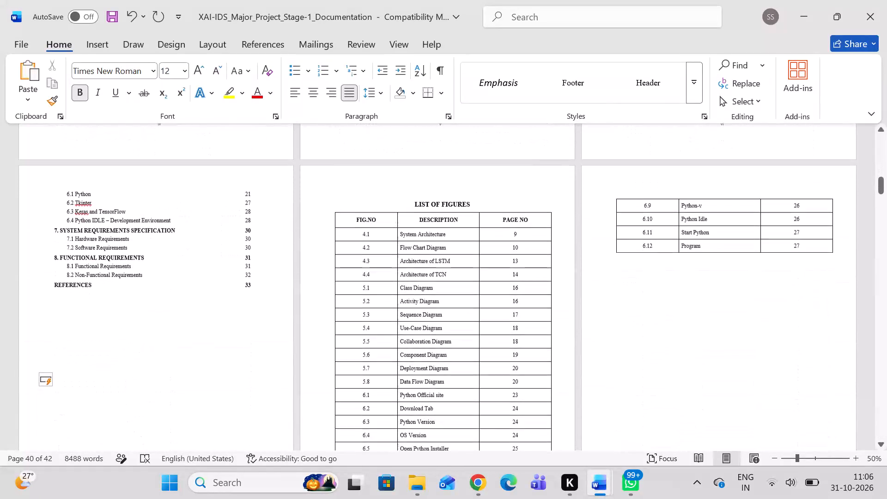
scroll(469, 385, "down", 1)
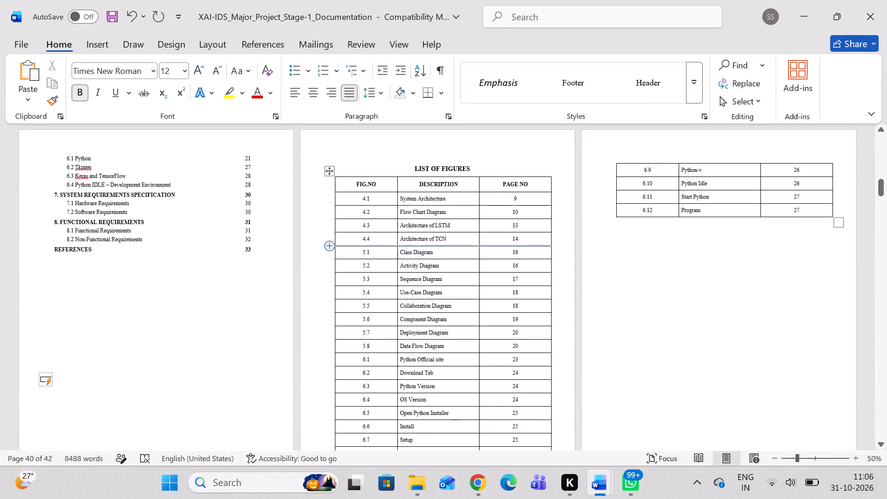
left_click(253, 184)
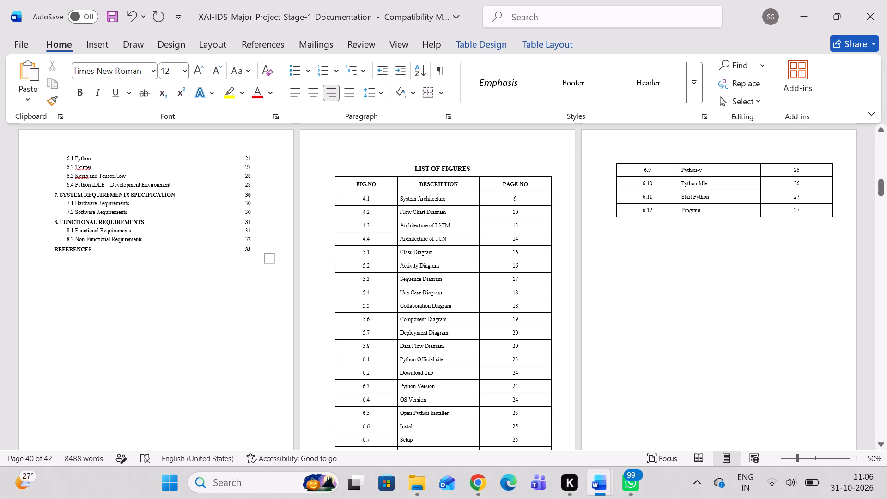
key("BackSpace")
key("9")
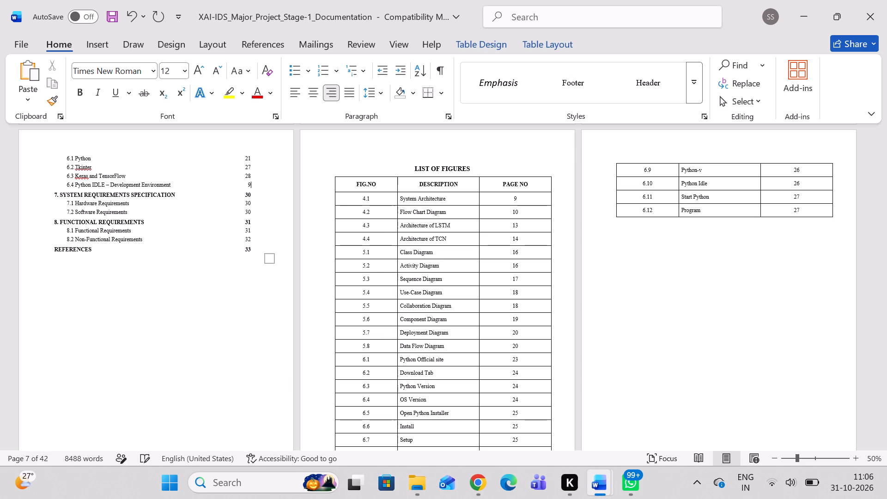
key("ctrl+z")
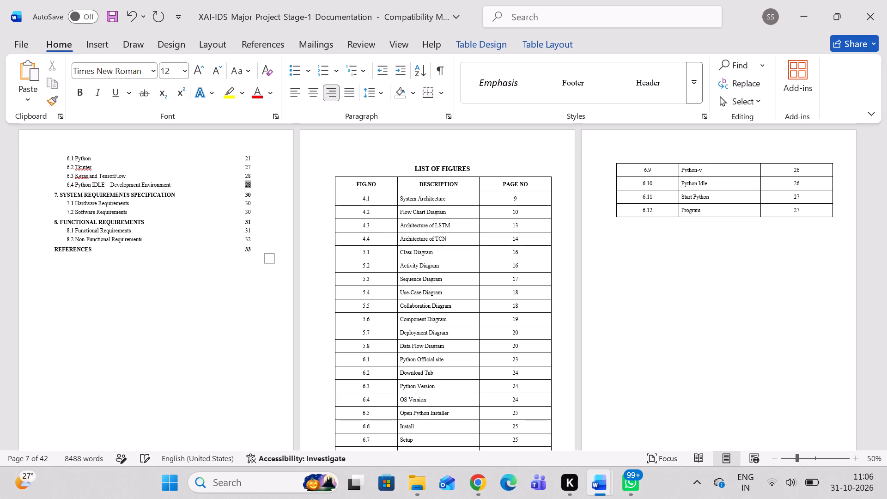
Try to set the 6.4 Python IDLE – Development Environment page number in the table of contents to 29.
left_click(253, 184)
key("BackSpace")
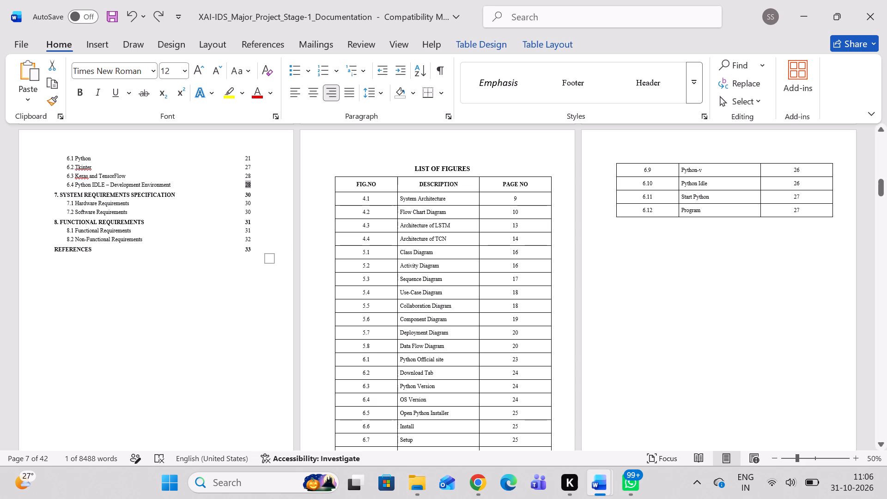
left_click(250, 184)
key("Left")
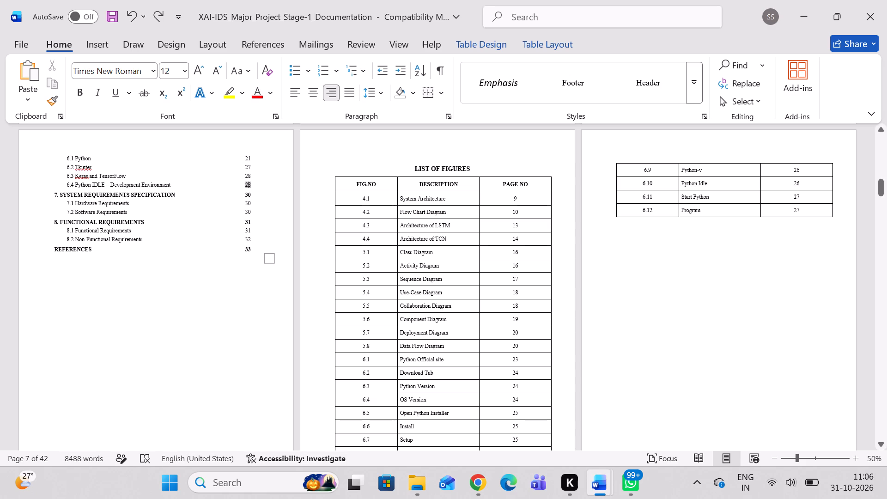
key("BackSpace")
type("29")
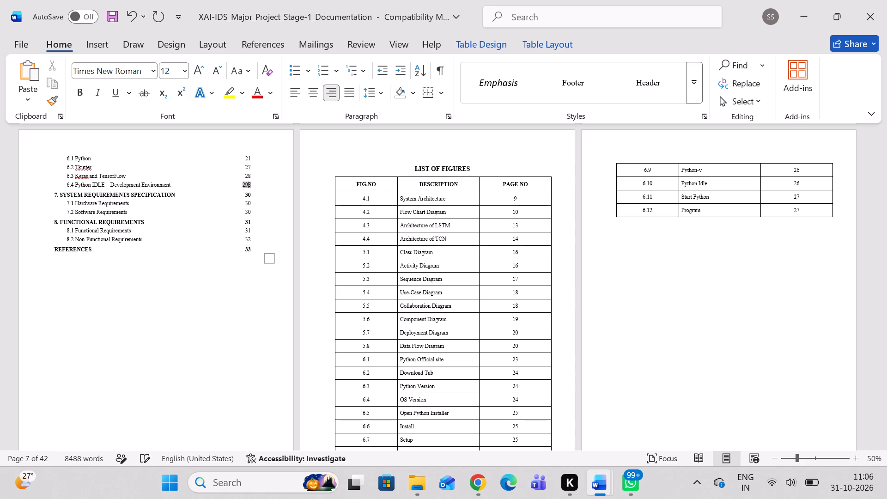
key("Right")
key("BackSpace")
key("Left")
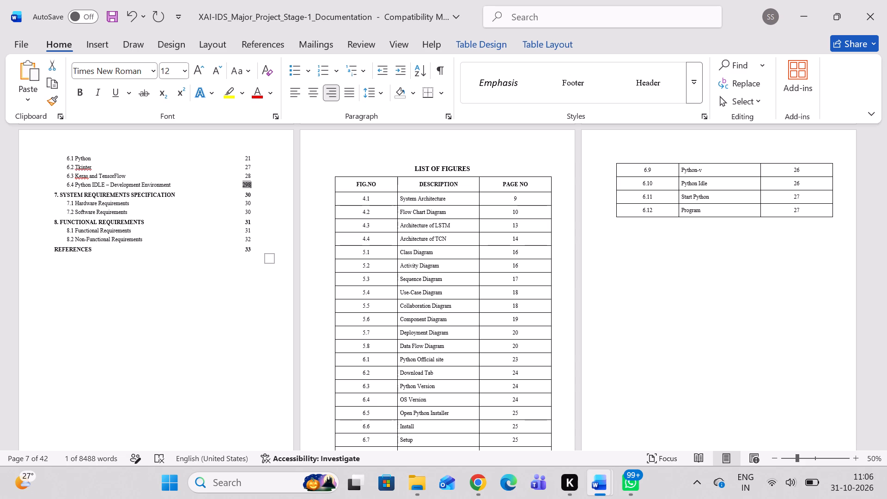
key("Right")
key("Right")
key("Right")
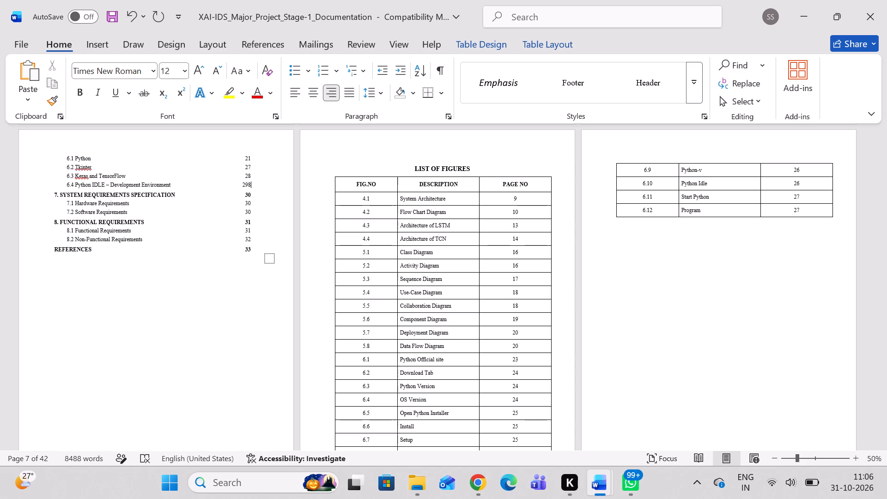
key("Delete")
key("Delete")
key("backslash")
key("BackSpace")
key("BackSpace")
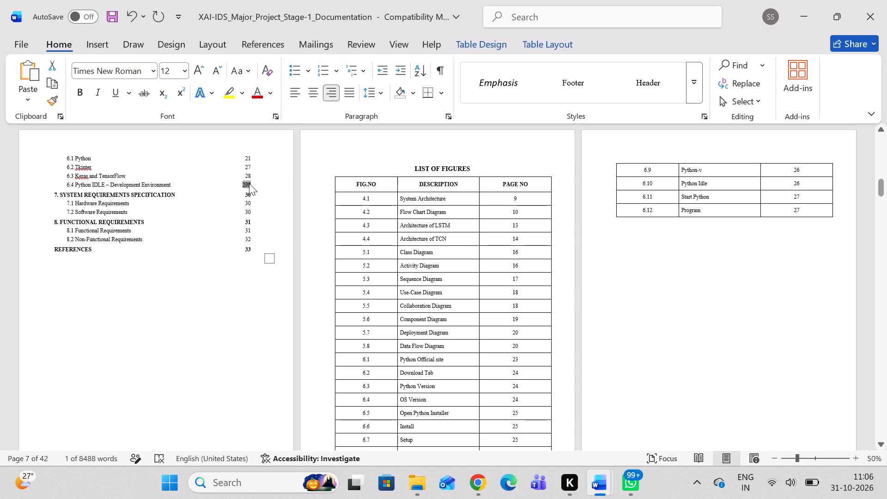
Clear the 6.4 Python IDLE – Development Environment page number in the table of contents and enter 29.
scroll(250, 186, "up", 6, "ctrl")
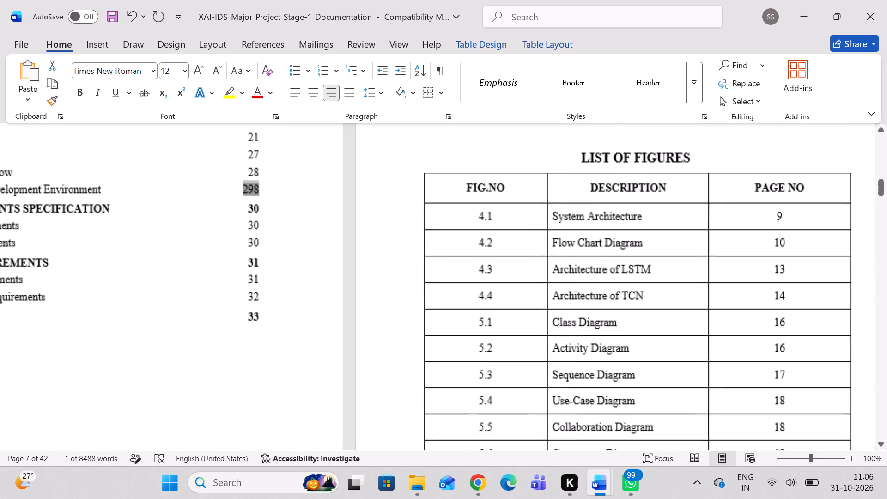
scroll(250, 186, "up", 1, "ctrl")
scroll(250, 186, "down", 1)
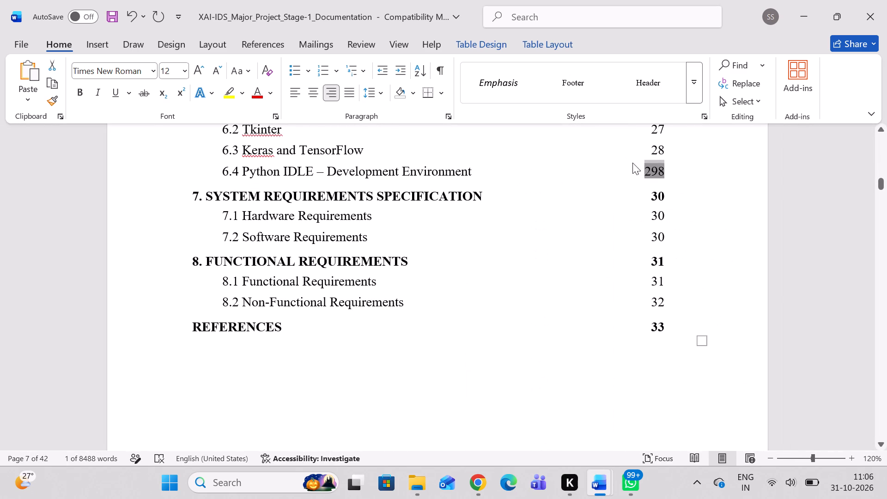
left_click(665, 171)
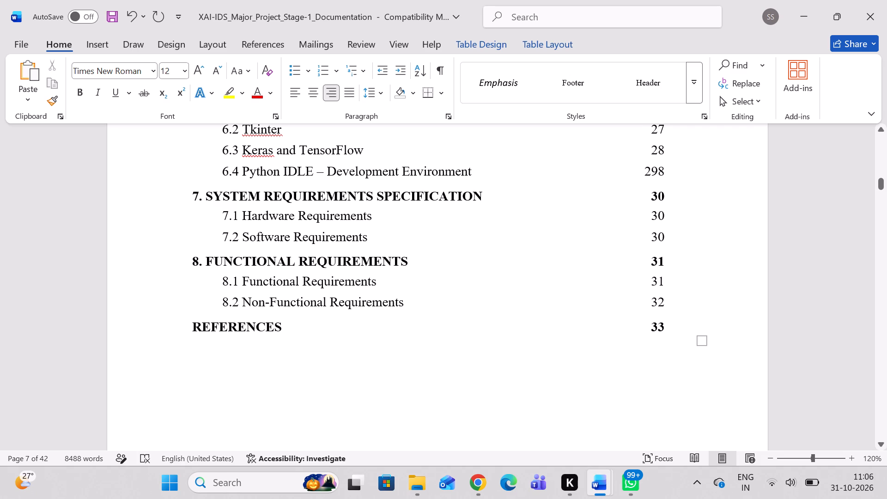
key("Left")
key("BackSpace")
key("Right")
key("BackSpace")
key("BackSpace")
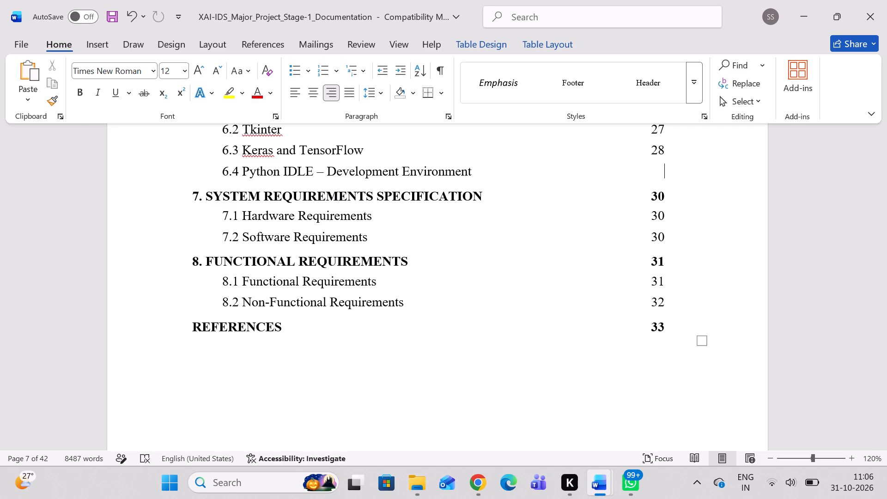
type("29")
Save the report document.
key("ctrl+s")
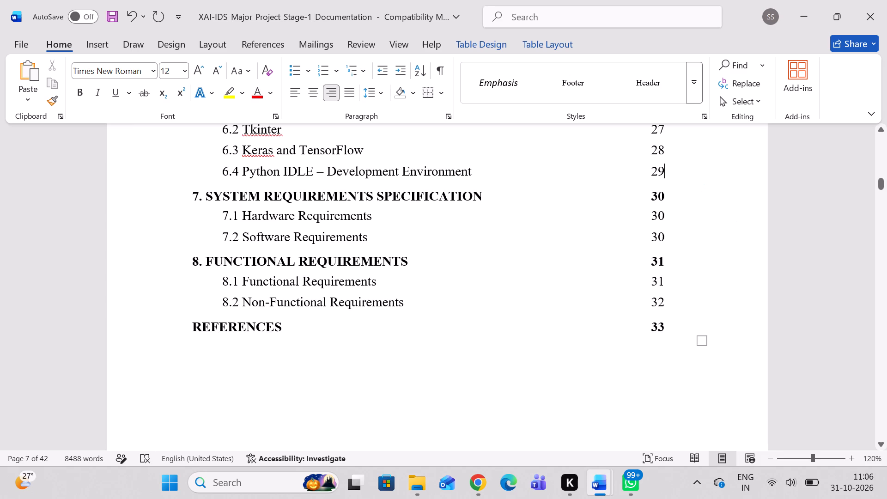
Examine the List of Figures, chapters 6 to 8 and the References page against their listed page numbers, and return to the front page.
scroll(741, 224, "down", 5, "ctrl")
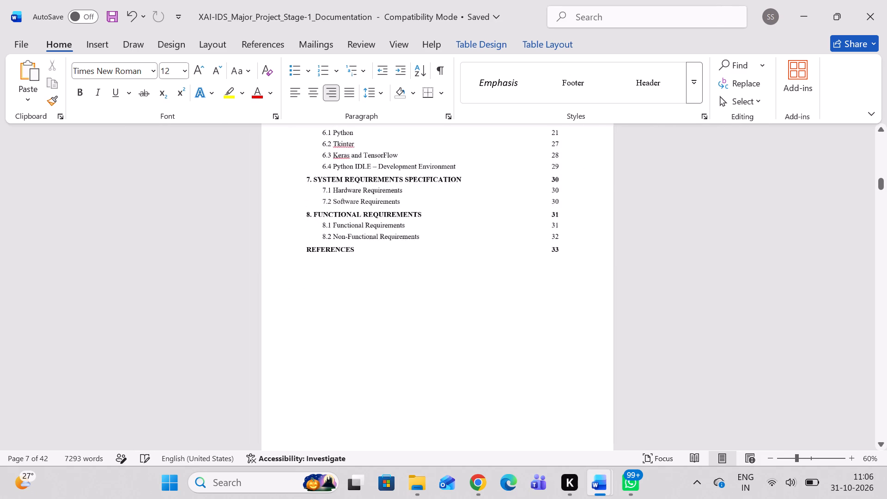
scroll(741, 224, "down", 2, "ctrl")
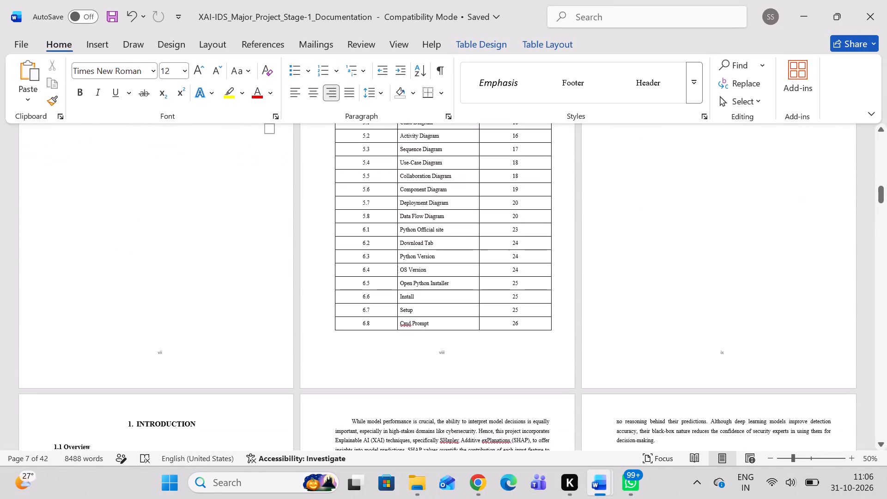
scroll(635, 293, "down", 4)
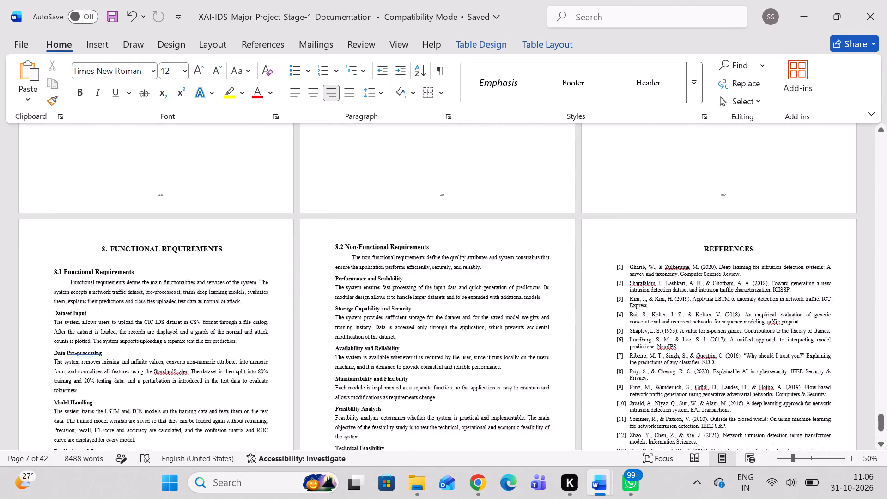
scroll(635, 293, "down", 1)
scroll(635, 293, "up", 2)
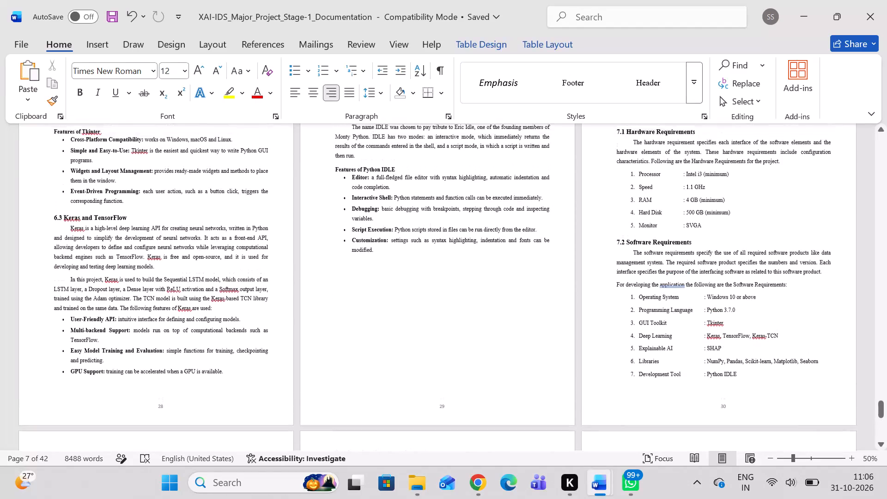
scroll(635, 293, "up", 1)
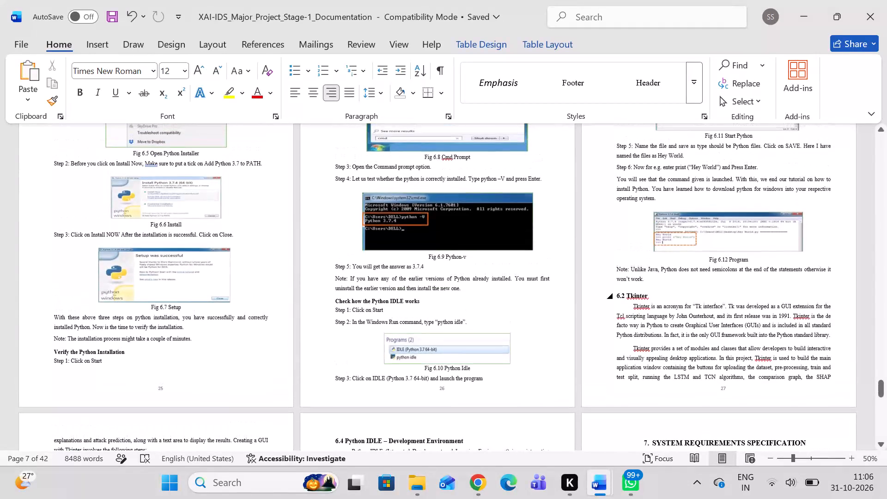
scroll(635, 293, "up", 1)
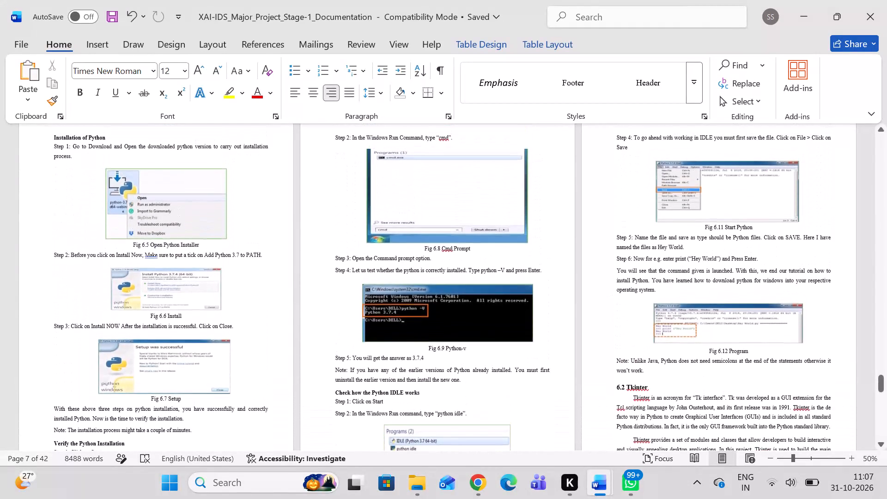
scroll(635, 293, "up", 2)
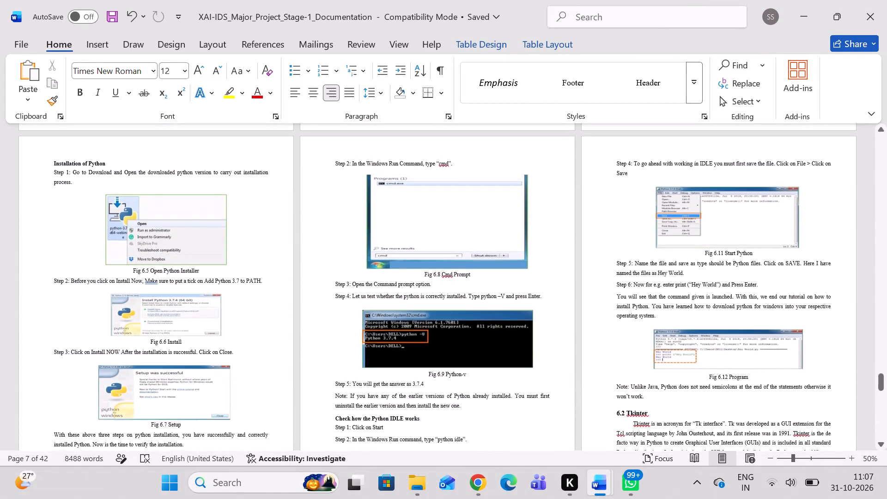
scroll(635, 293, "up", 20)
scroll(635, 293, "up", 13)
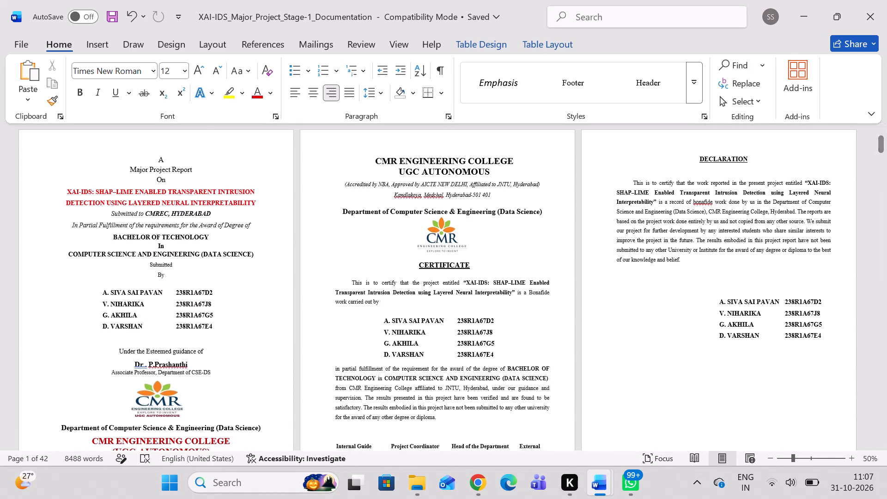
Check the font formatting of the front page's Major Project Report line, project title and In Partial Fulfillment line.
left_click(159, 170)
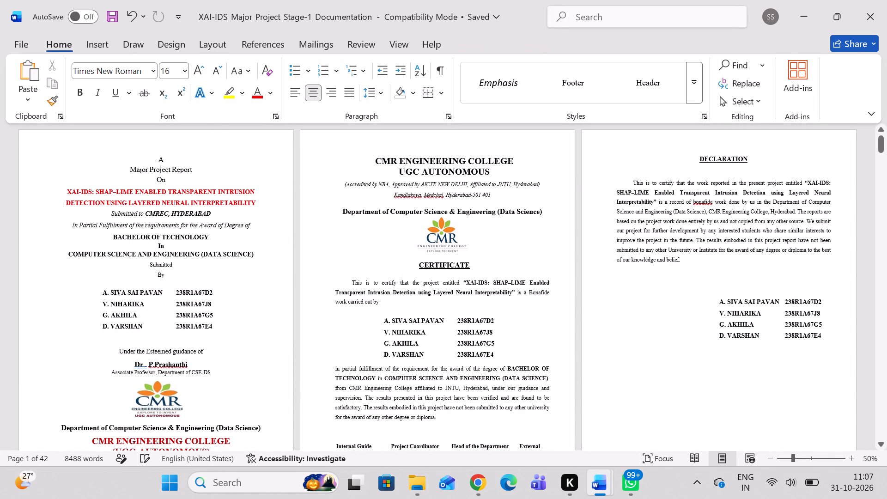
left_click(164, 198)
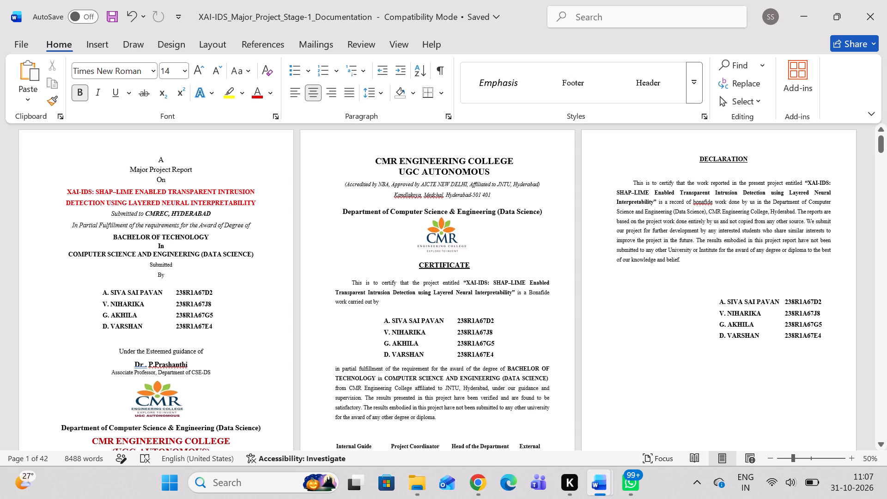
left_click(173, 220)
Check the font formatting of the front page's degree branch line, the certificate page's text and student table, and the declaration paragraph.
left_click(173, 252)
left_click(408, 295)
left_click(432, 385)
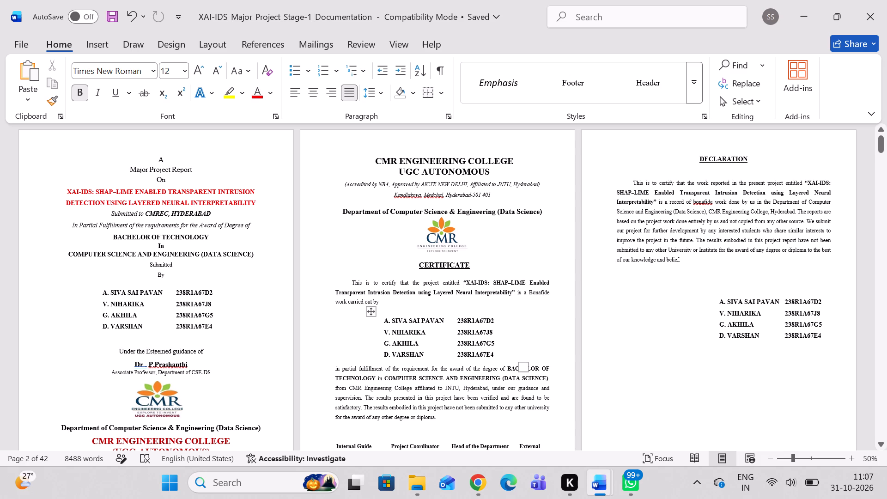
left_click(441, 324)
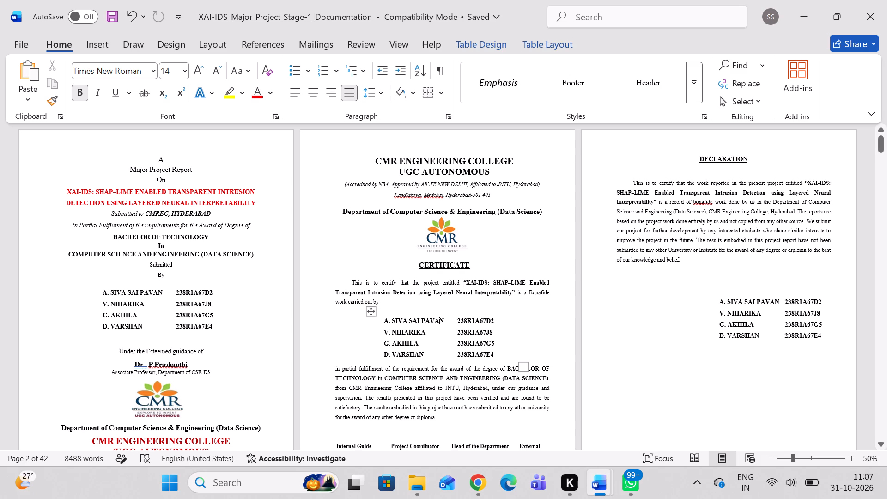
left_click(643, 216)
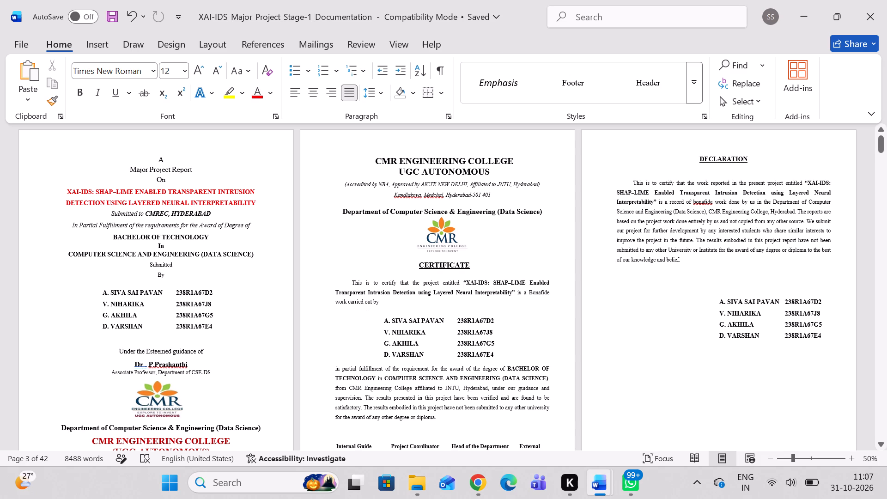
Save the report document.
key("ctrl+s")
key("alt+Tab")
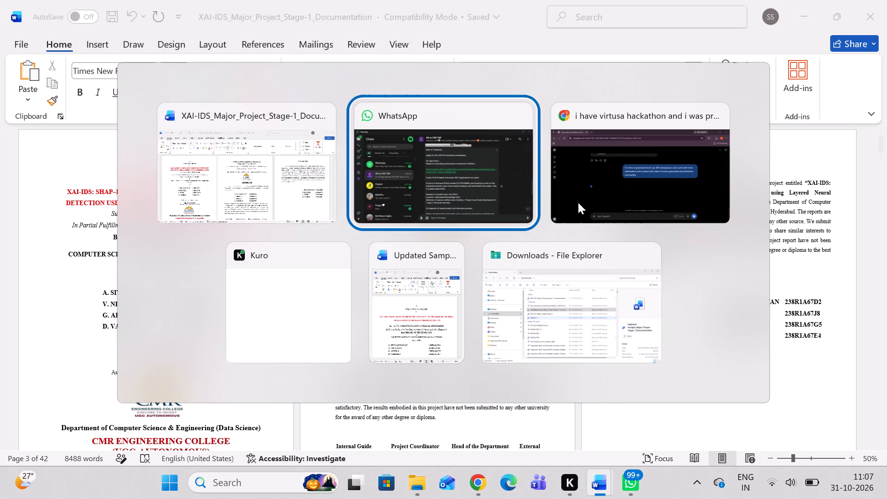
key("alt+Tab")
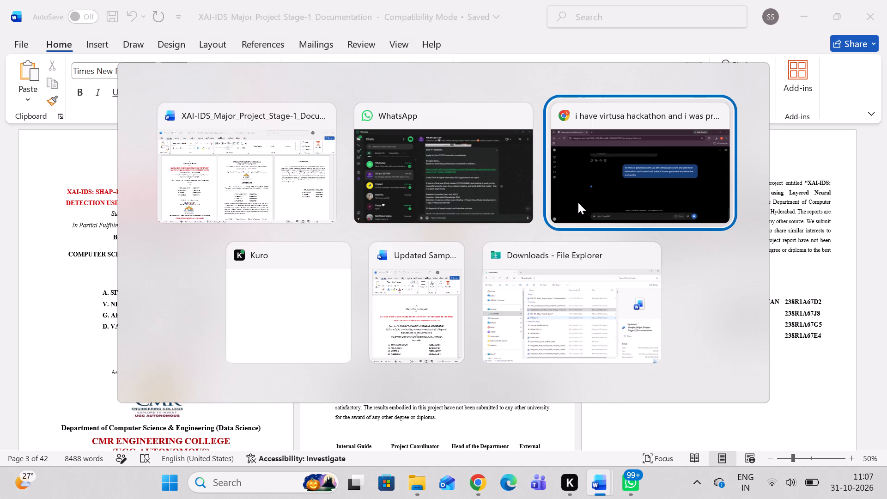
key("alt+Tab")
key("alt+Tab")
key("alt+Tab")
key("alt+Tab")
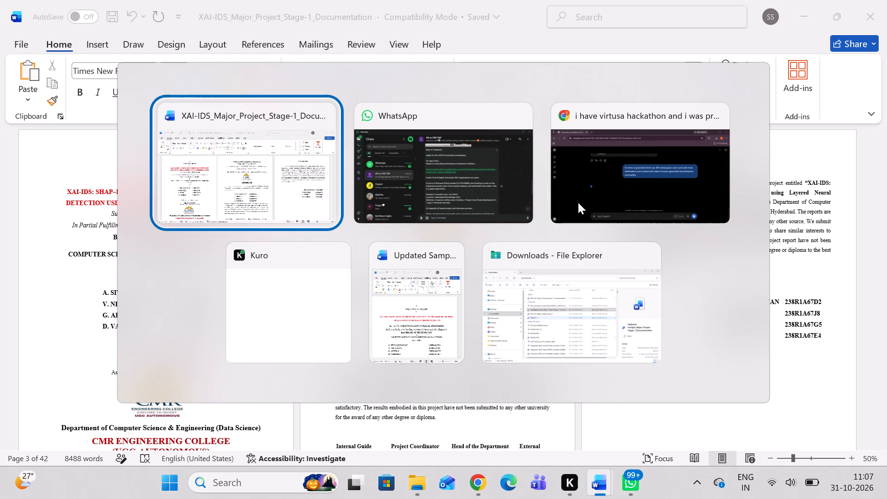